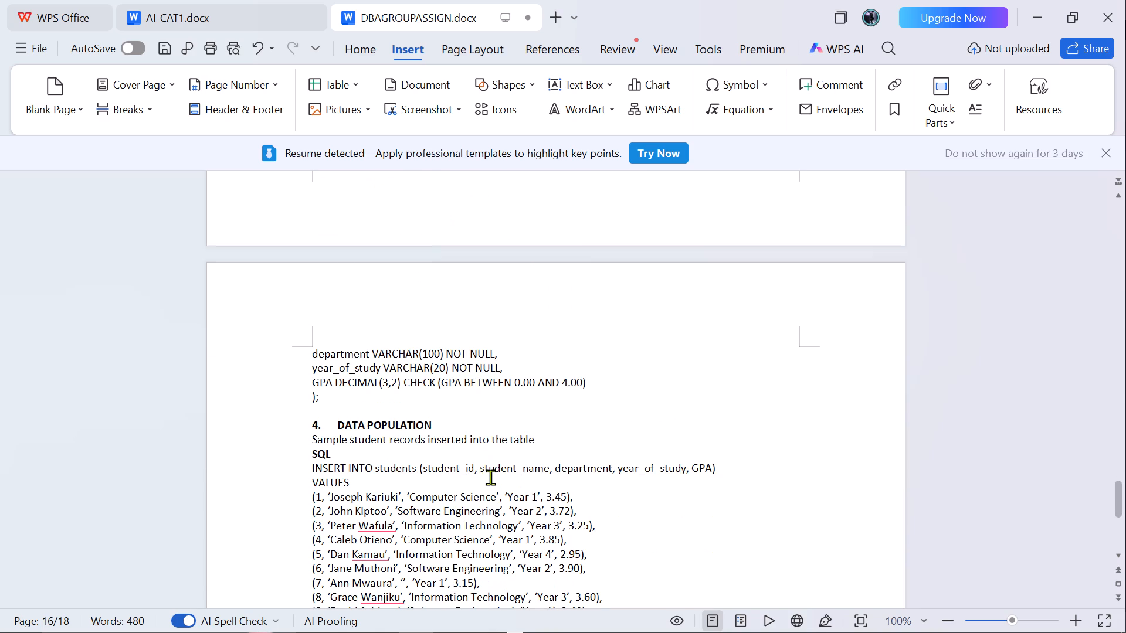
Paste the copied content below the closing line of the CREATE TABLE statement, after blank lines, before the Data Population heading.
click(353, 356)
key(Return)
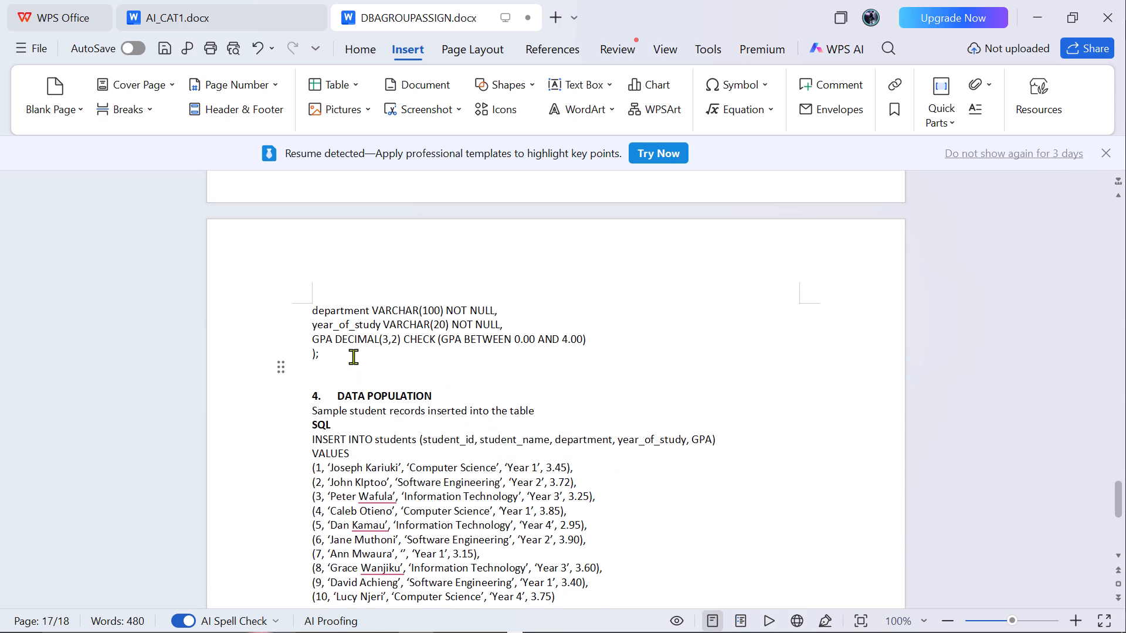
key(Return)
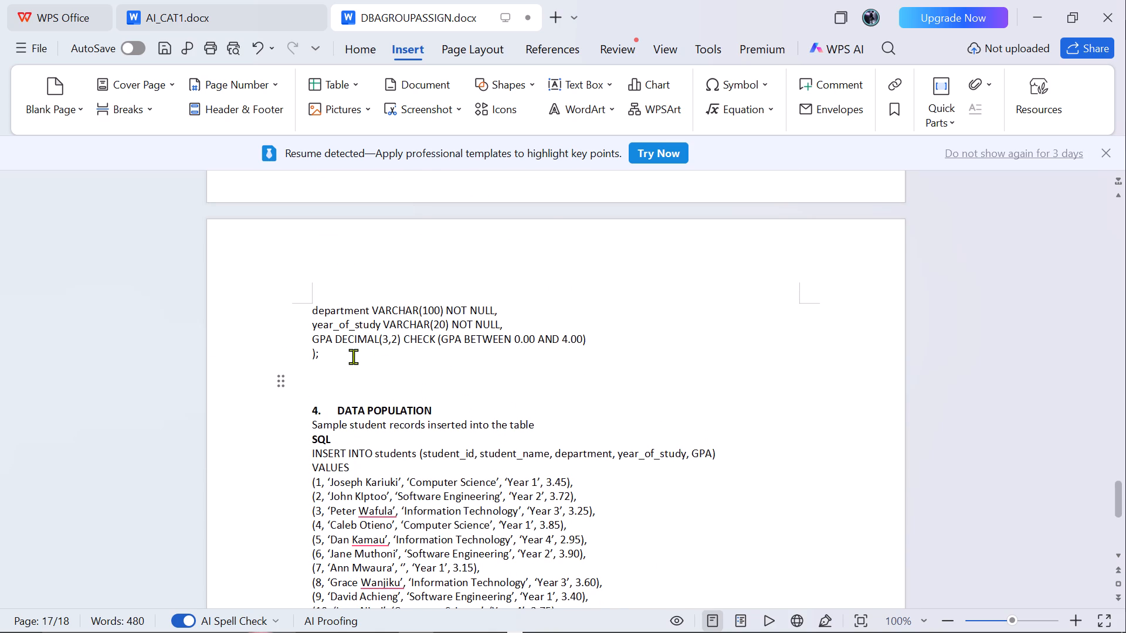
key(ctrl+v)
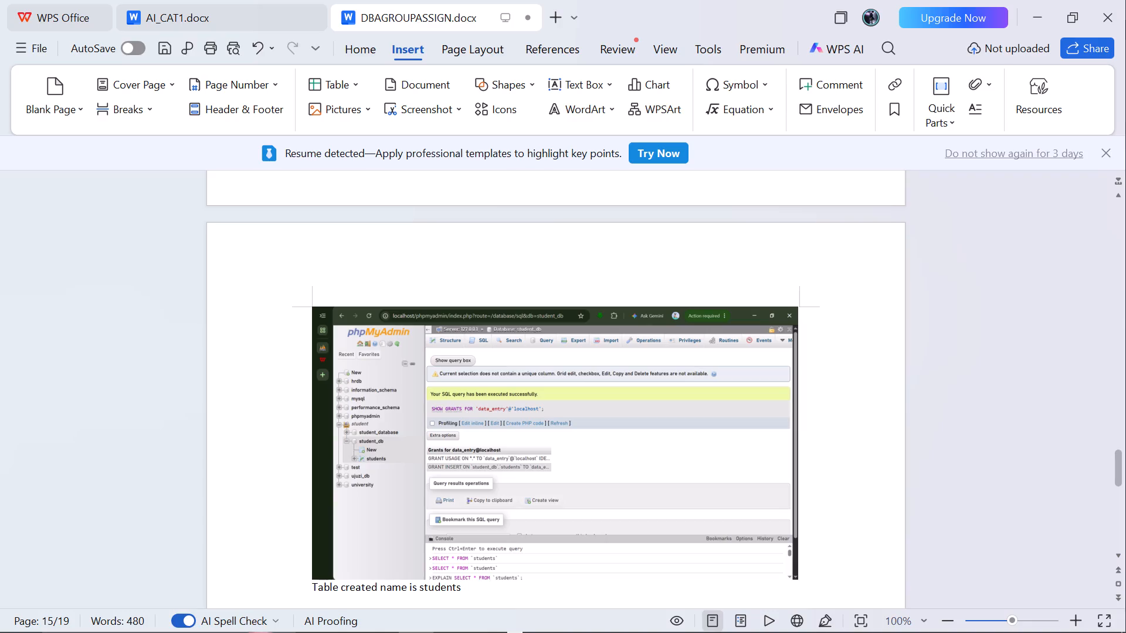
Move the screenshot of the data_entry SHOW GRANTS result to below the SHOW GRANTS FOR 'viewer' line under Viewing user permissions.
click(518, 407)
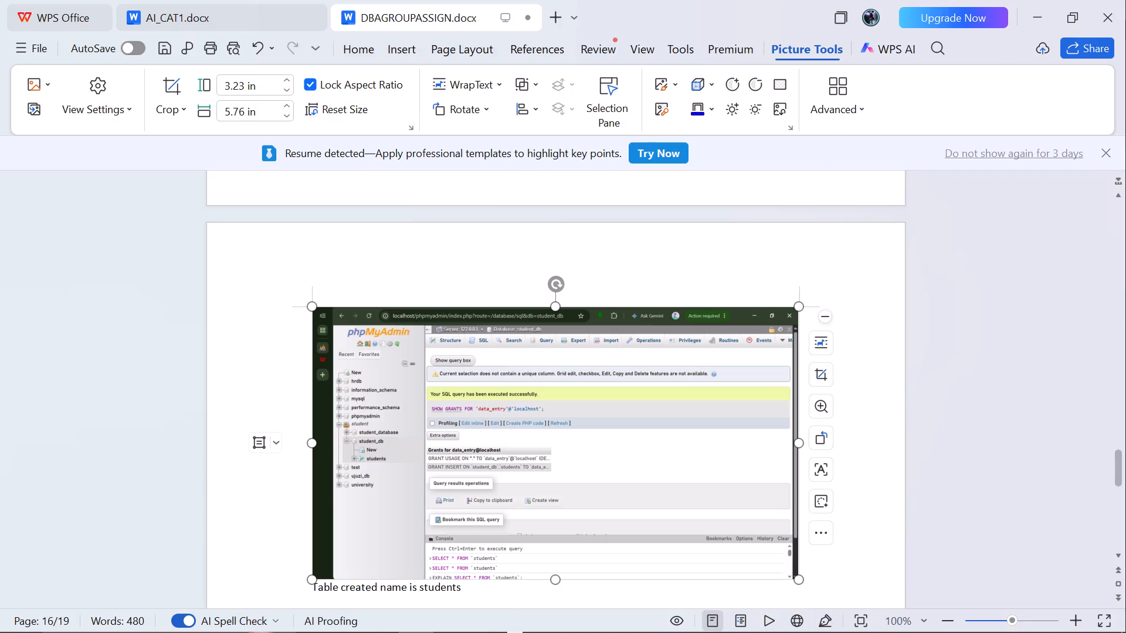
key(ctrl+x)
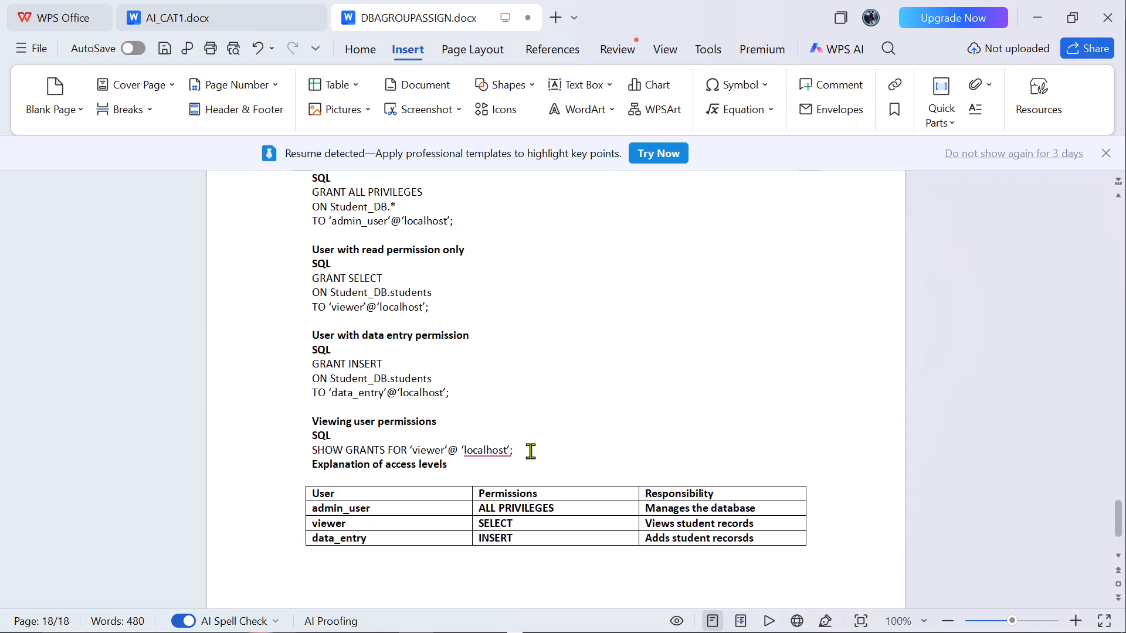
click(530, 451)
key(Return)
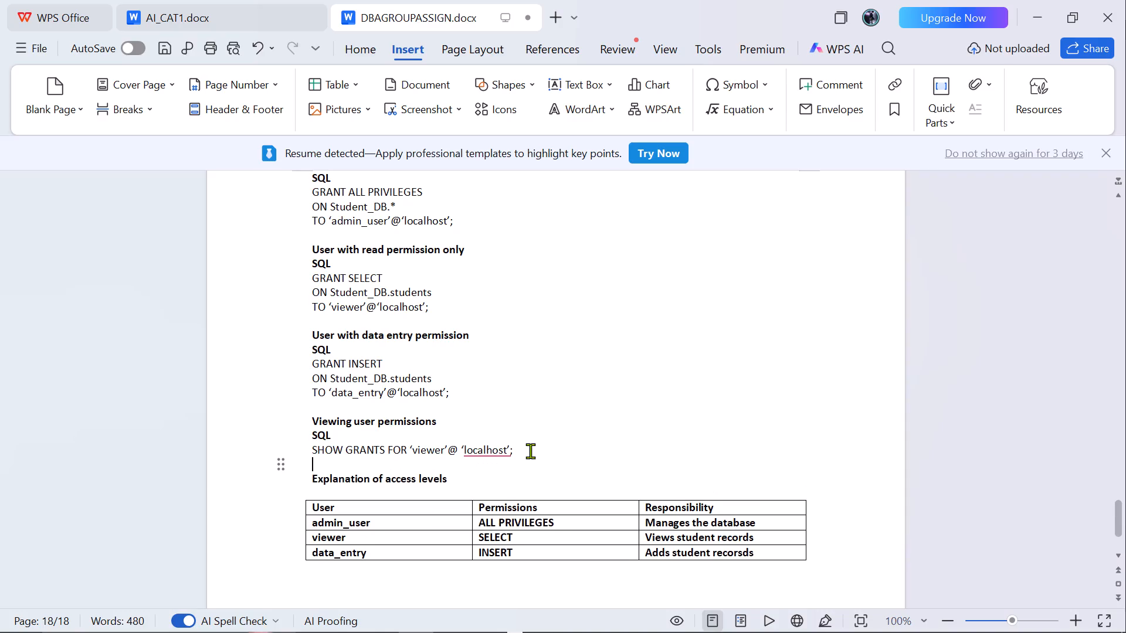
key(Return)
key(ctrl+v)
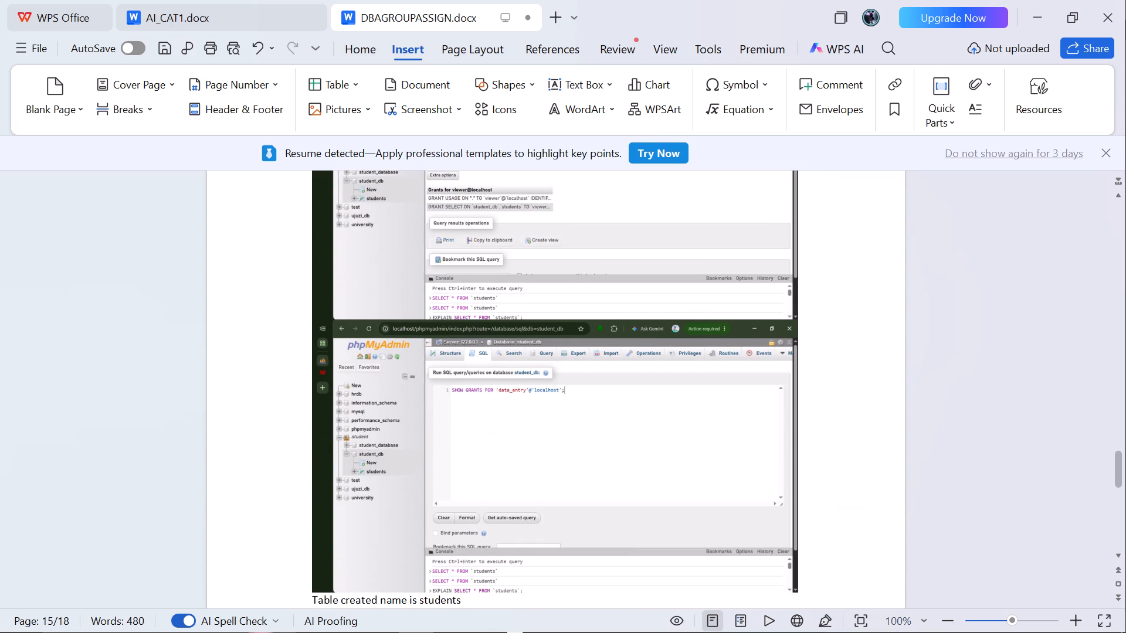
Move the screenshot of the data_entry SHOW GRANTS query to directly below the SHOW GRANTS FOR 'viewer' line, above its result screenshot.
click(533, 453)
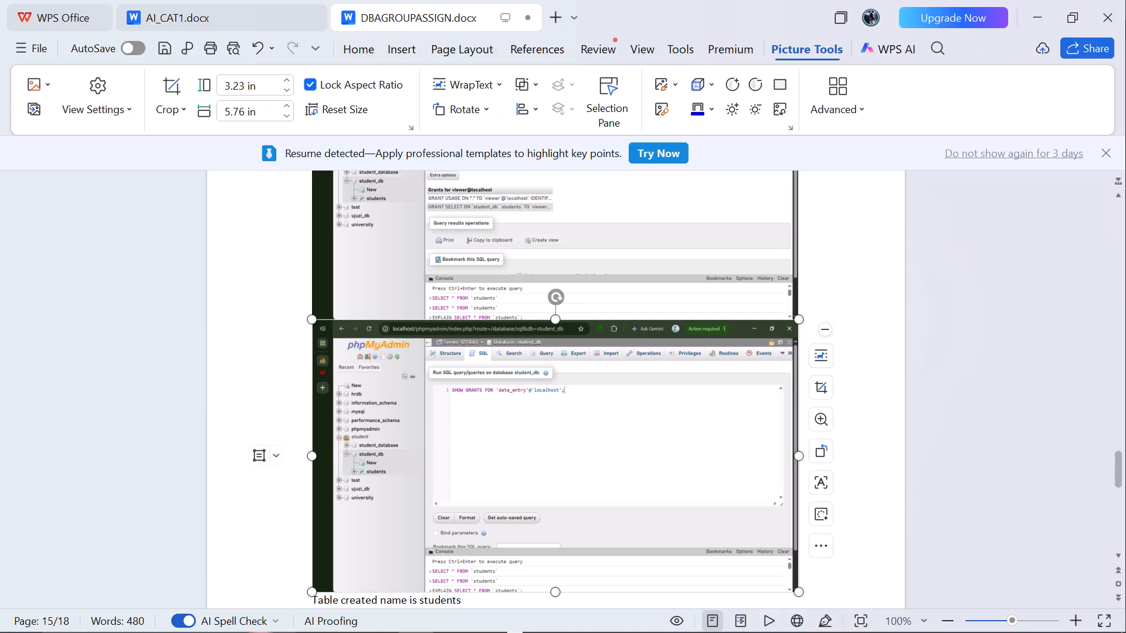
key(ctrl+x)
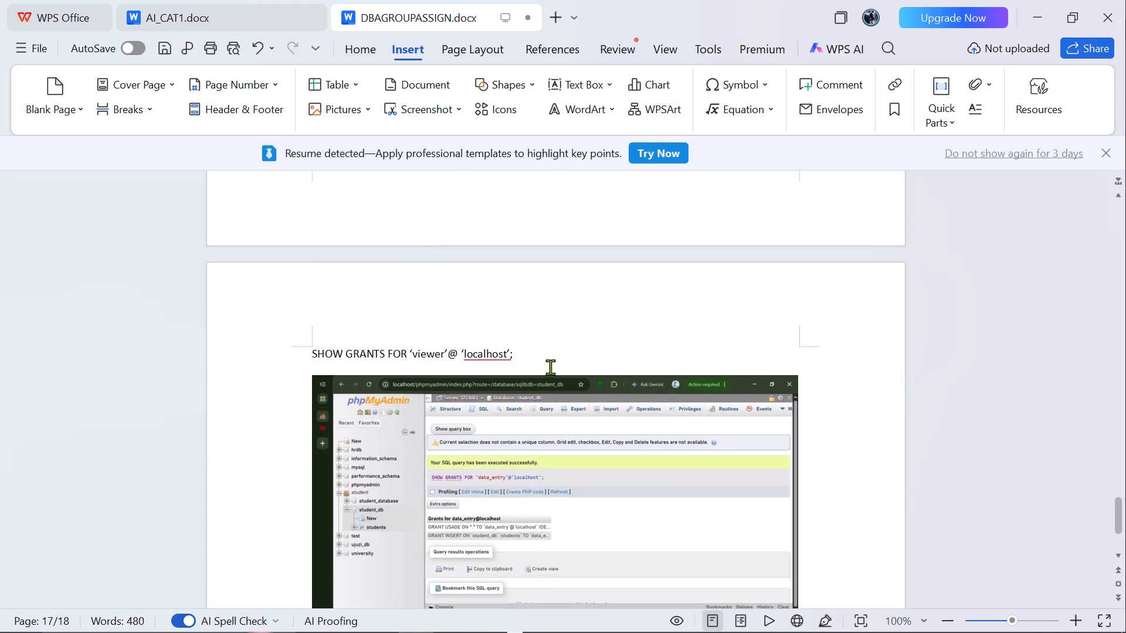
click(550, 360)
key(Return)
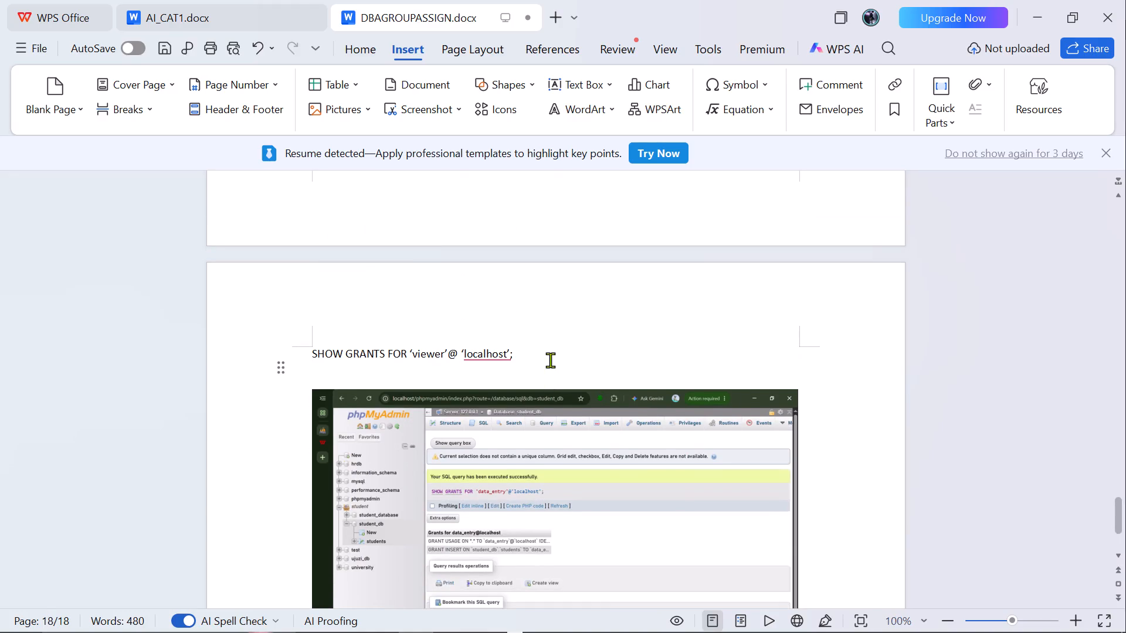
key(ctrl+v)
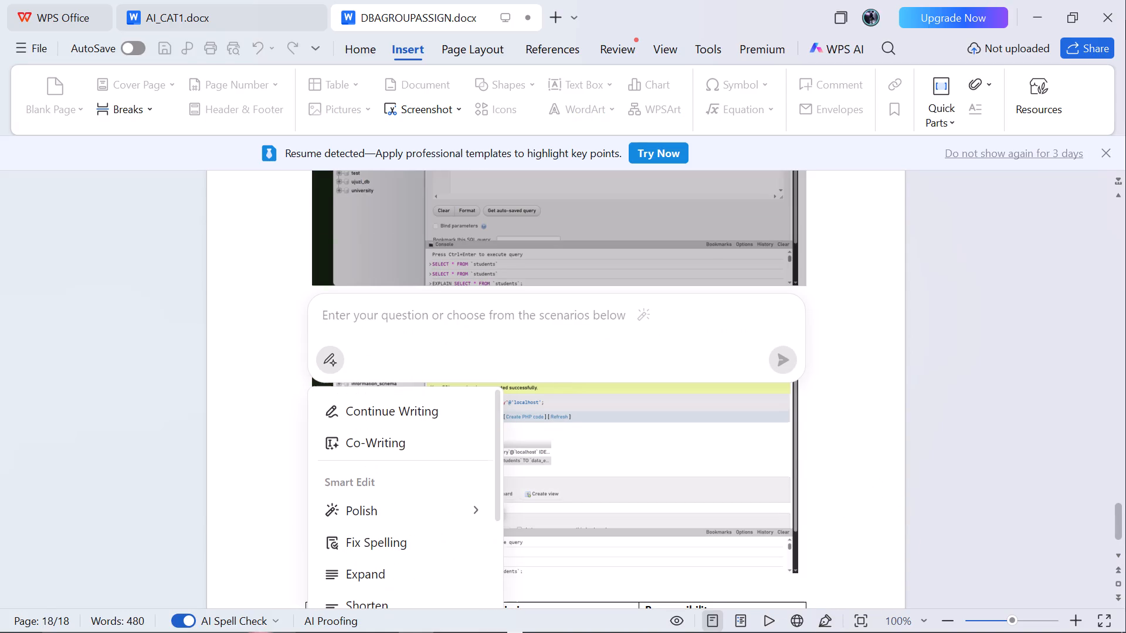
click(246, 367)
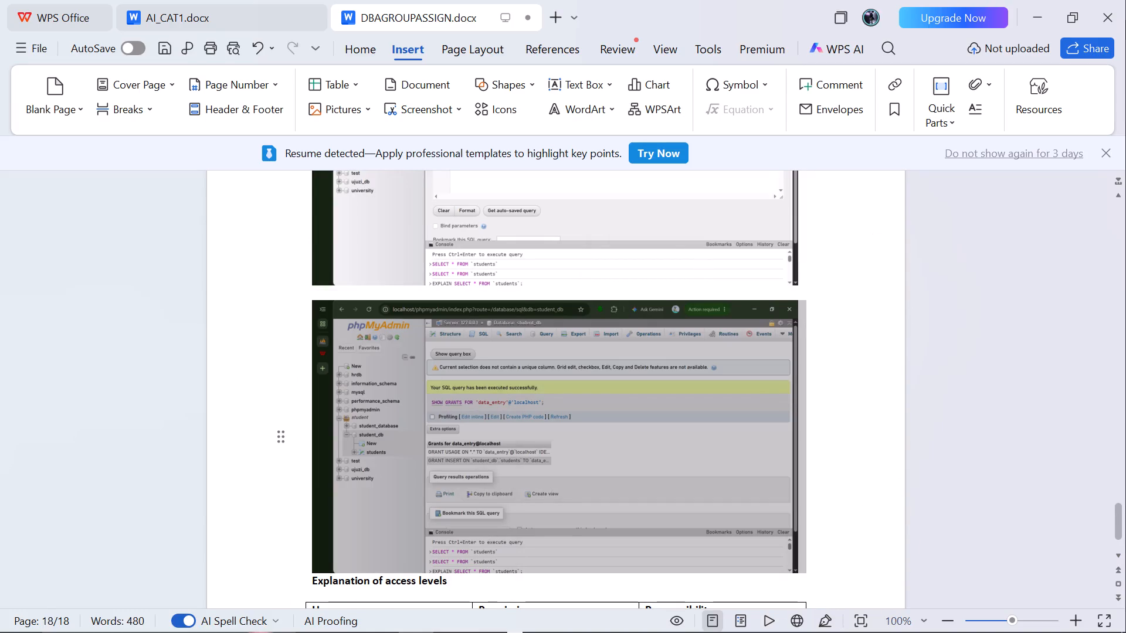
click(222, 367)
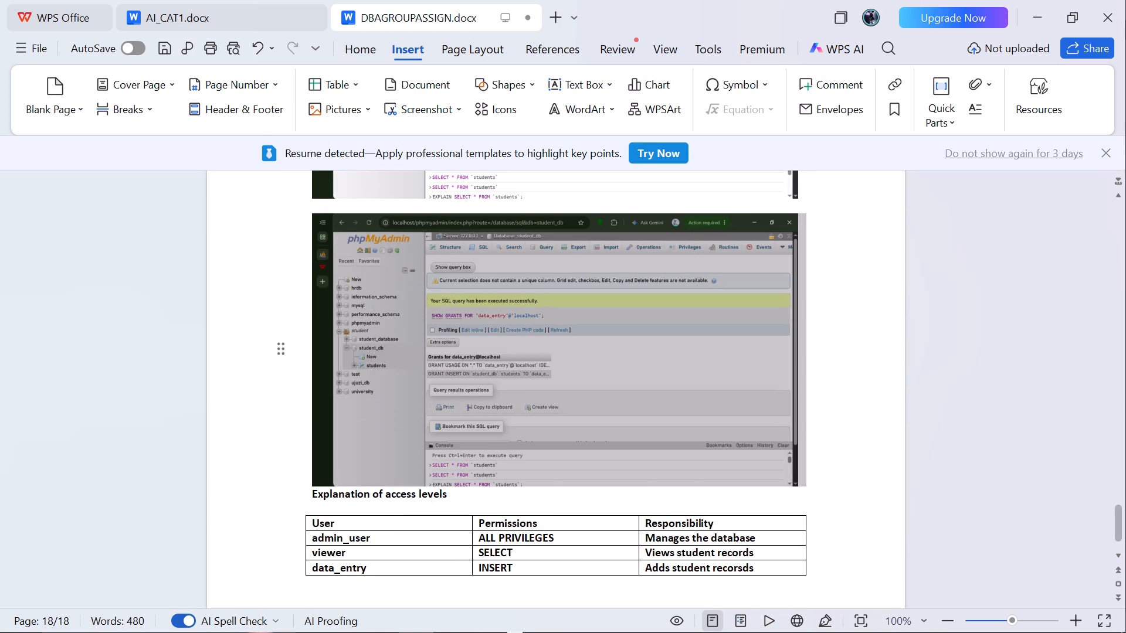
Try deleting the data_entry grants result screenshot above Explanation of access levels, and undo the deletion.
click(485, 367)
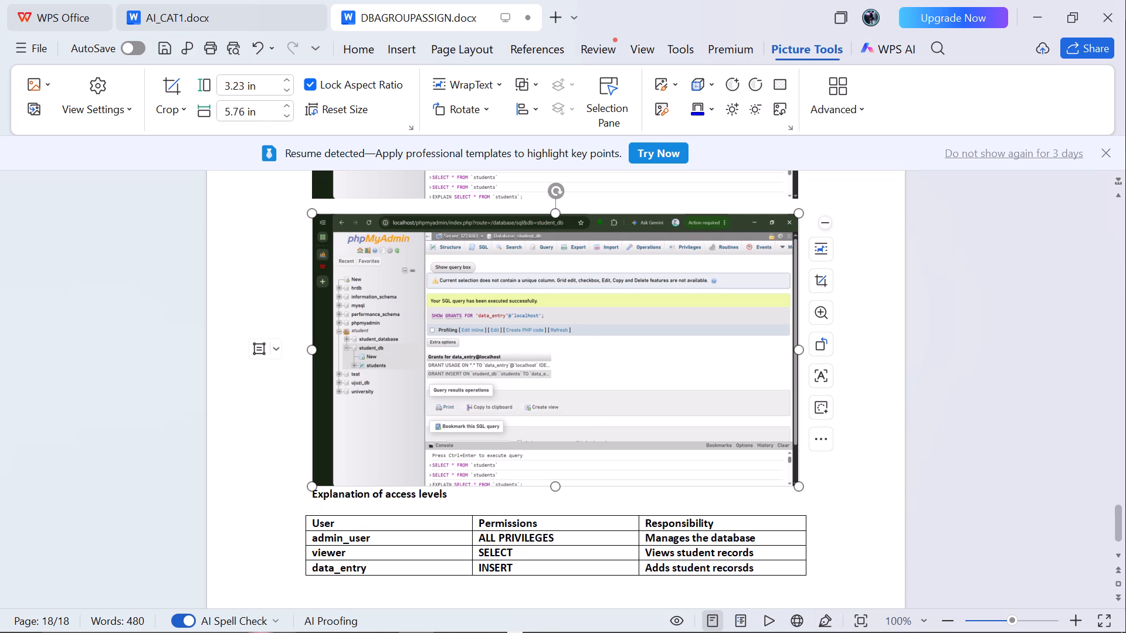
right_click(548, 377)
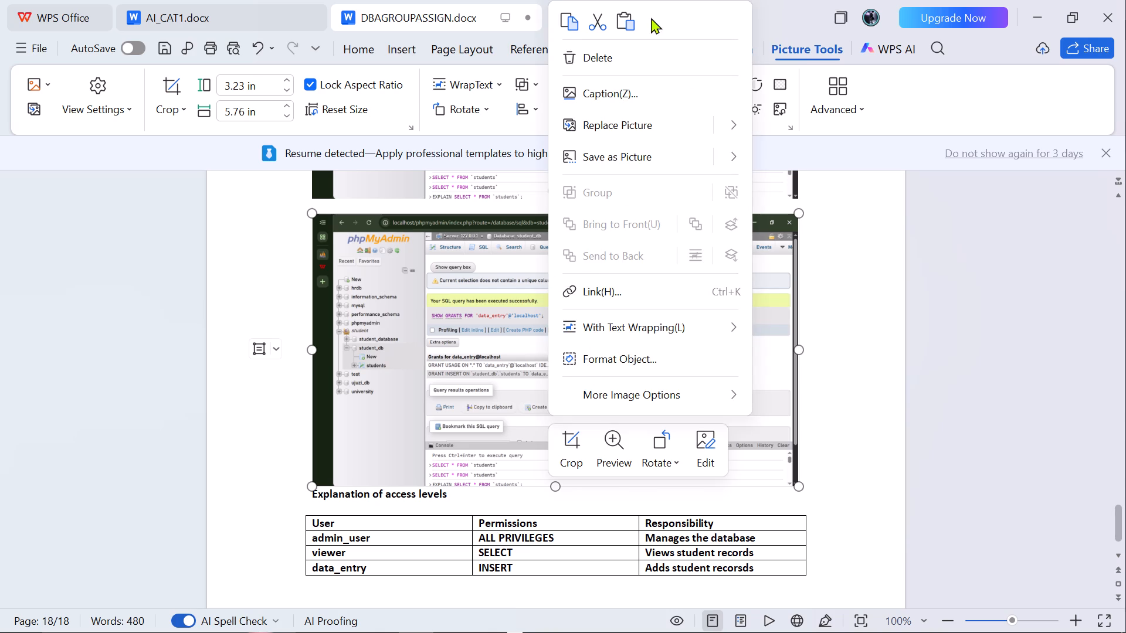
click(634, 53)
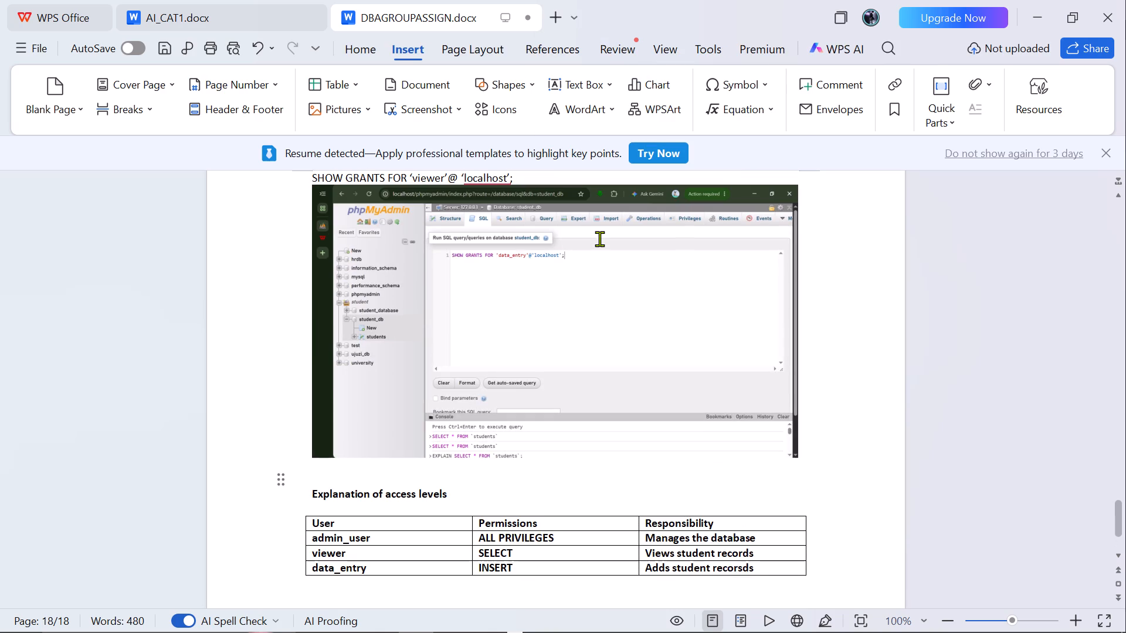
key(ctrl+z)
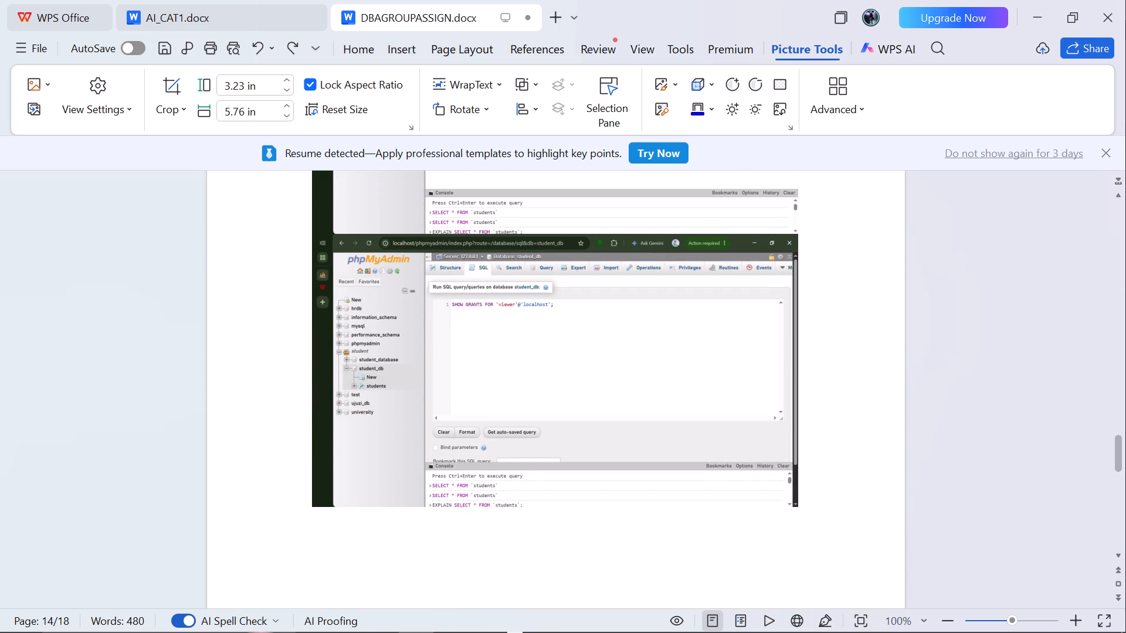
Move the screenshot of the viewer SHOW GRANTS result to directly below the SHOW GRANTS FOR 'viewer' line.
click(603, 338)
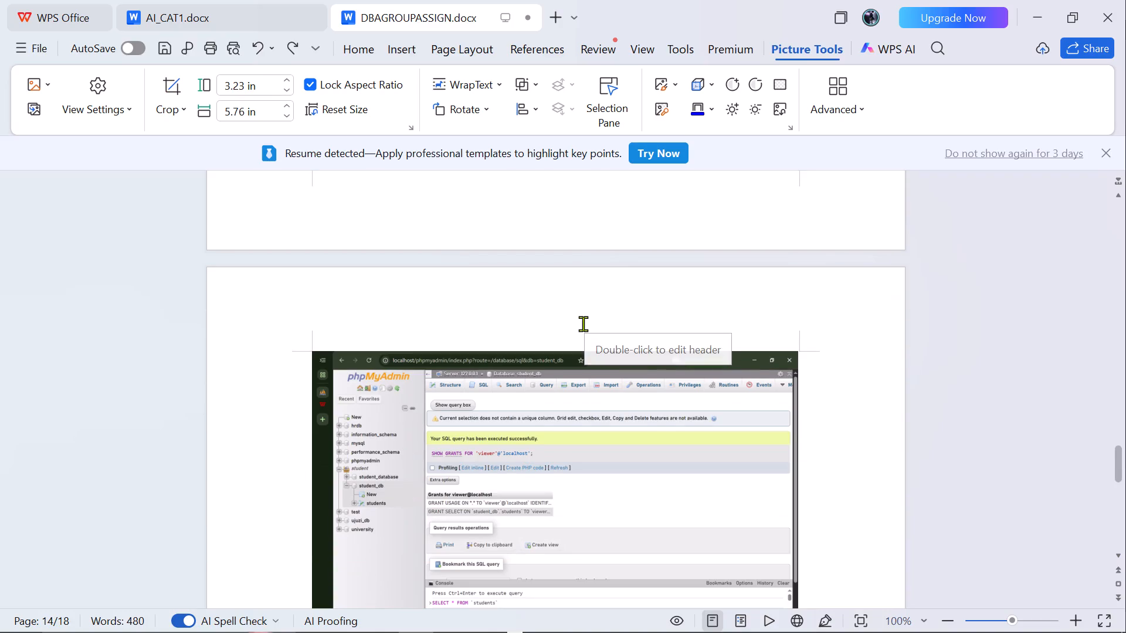
ctrl+click(576, 392)
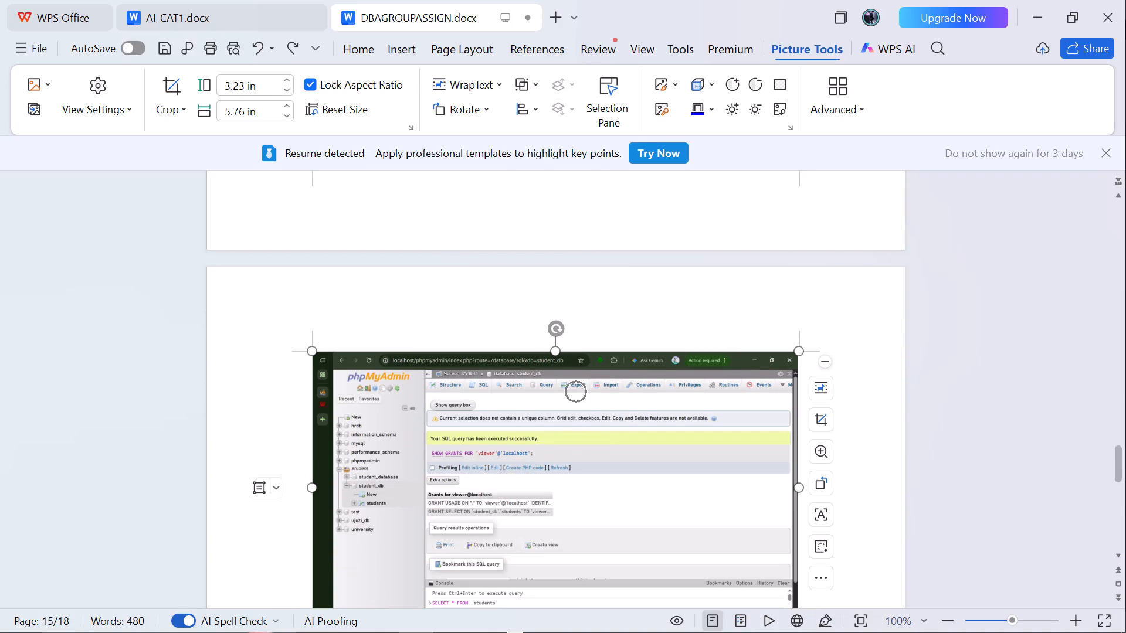
key(ctrl+x)
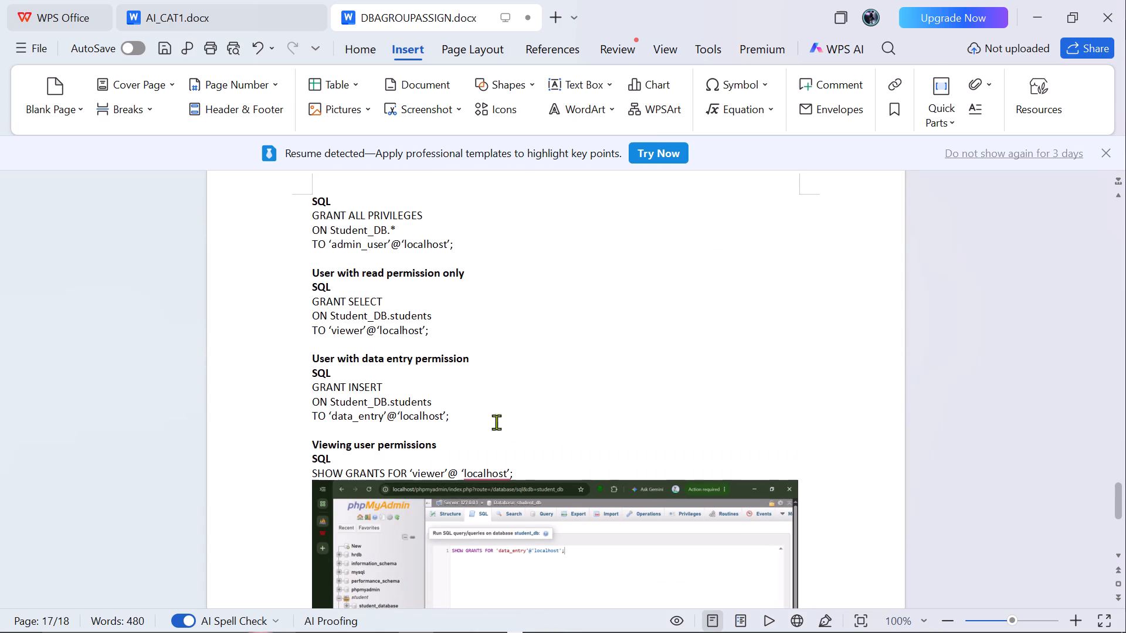
click(549, 467)
key(Return)
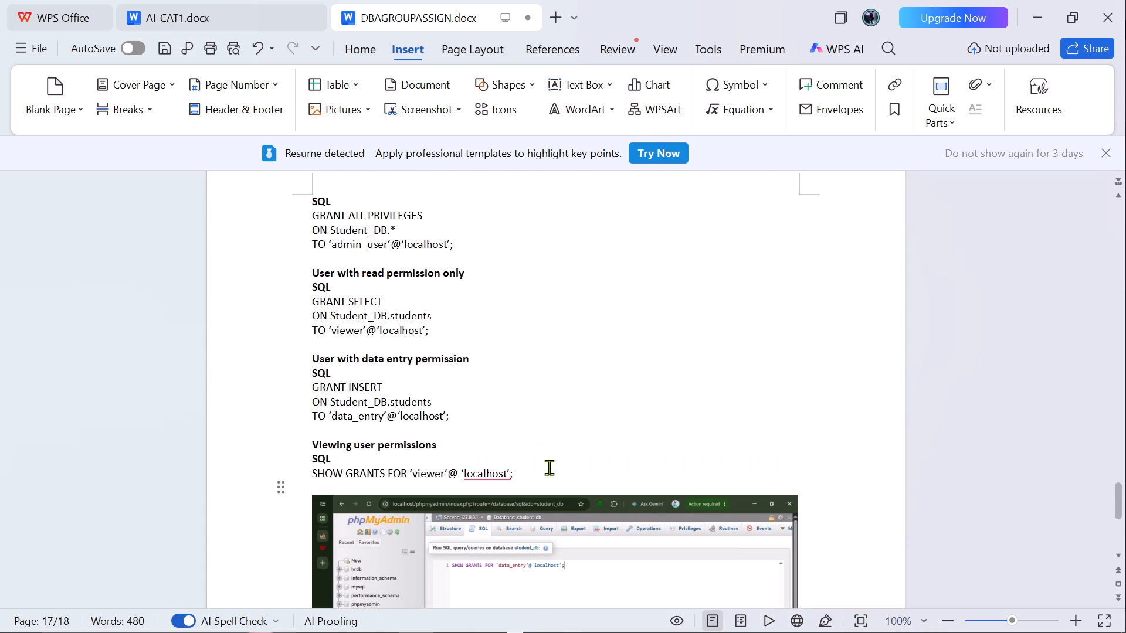
key(ctrl+v)
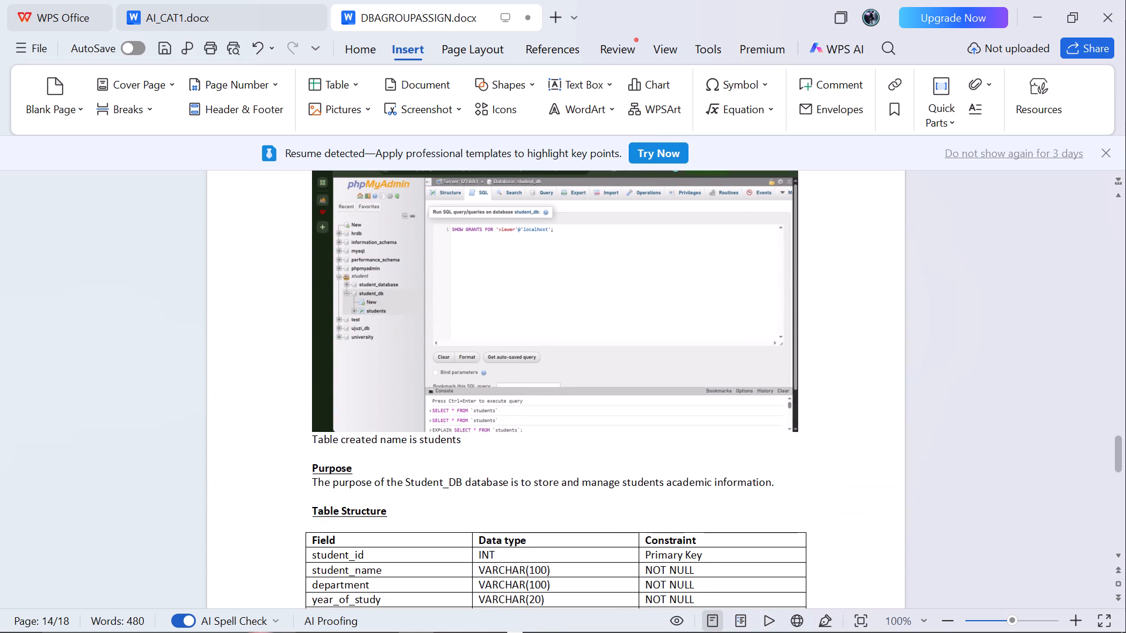
Move the screenshot of the viewer SHOW GRANTS query to between the SHOW GRANTS FOR 'viewer' line and its result screenshot.
click(548, 383)
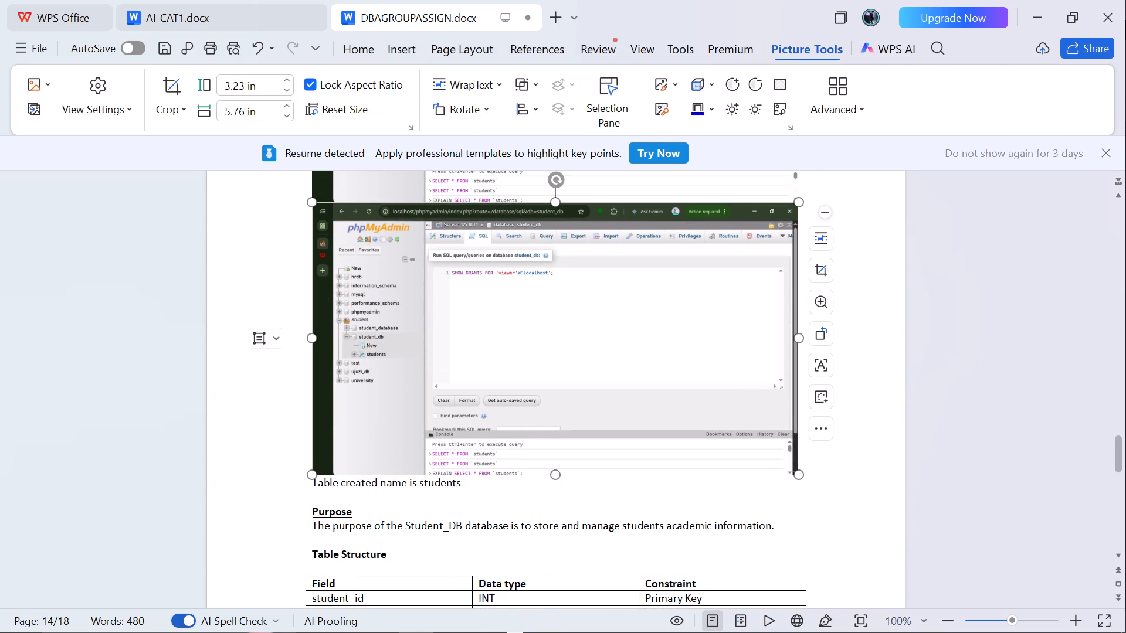
key(ctrl+x)
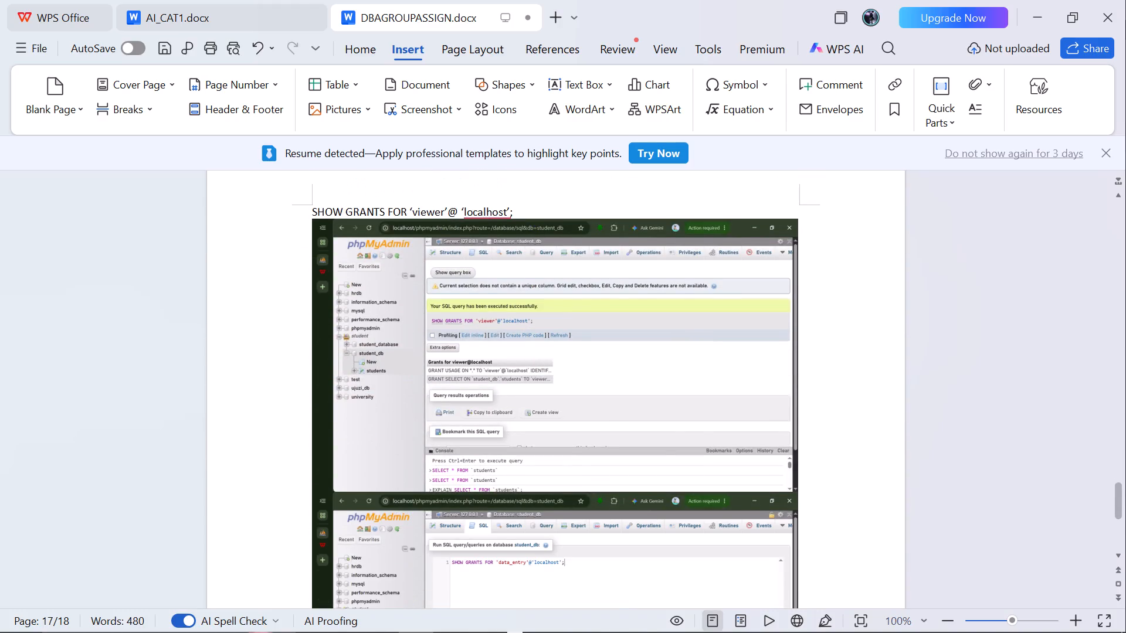
click(544, 202)
key(Return)
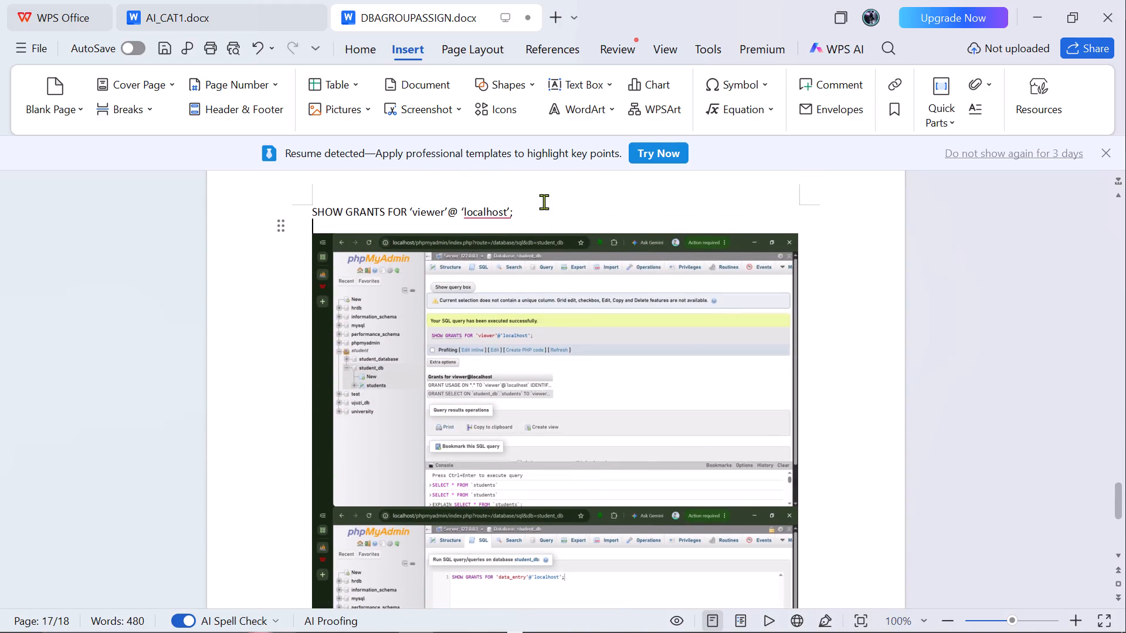
key(ctrl+v)
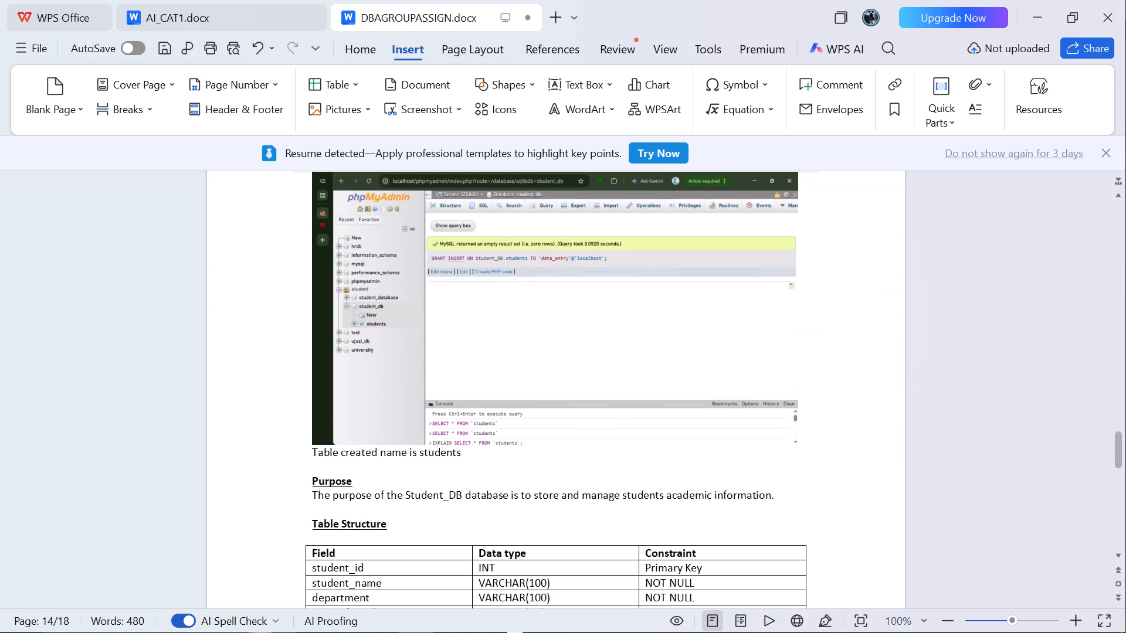
Move the screenshot of the executed GRANT INSERT statement to below the SQL code under User with data entry permission.
click(557, 275)
key(ctrl+x)
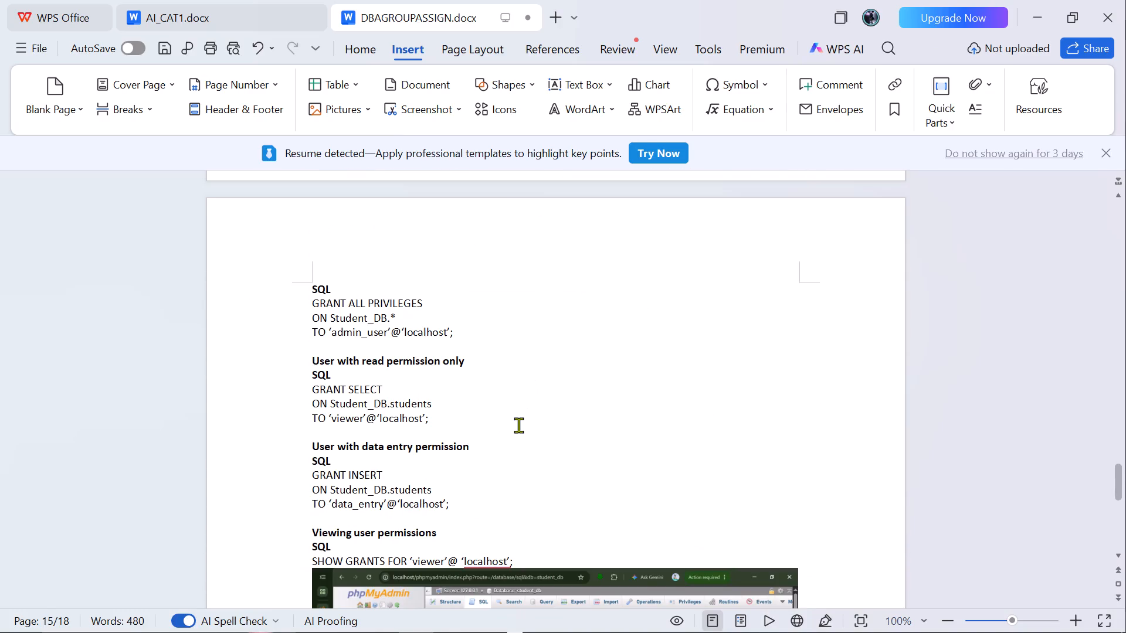
click(495, 509)
key(Return)
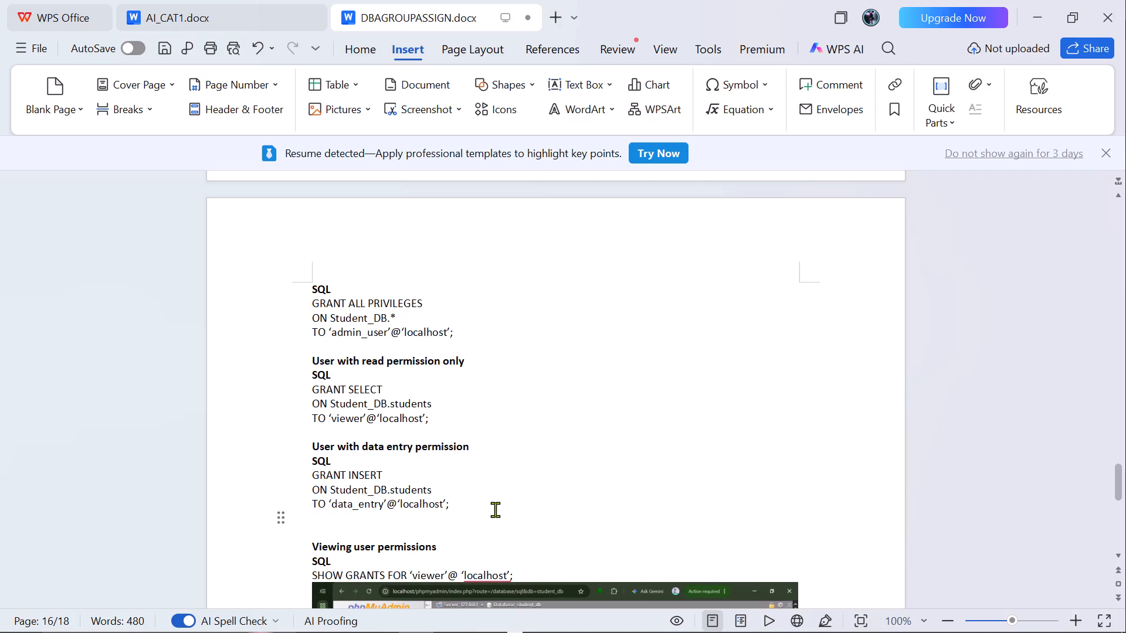
key(ctrl+v)
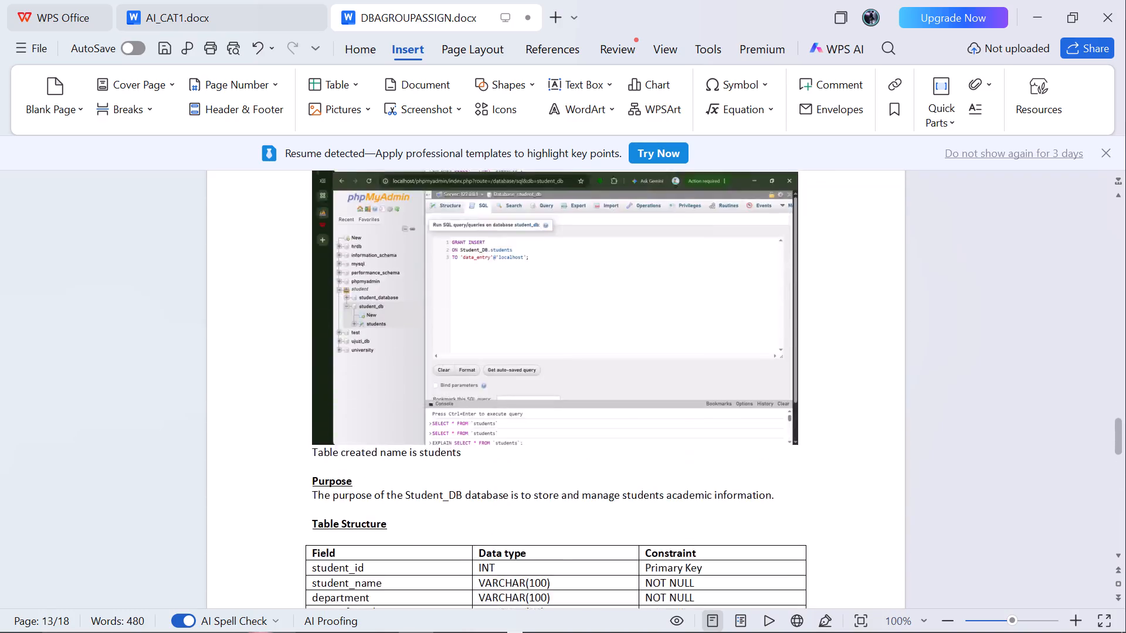
Move the screenshot of the GRANT INSERT query editor to directly below the data entry permission code, above its result screenshot.
click(495, 509)
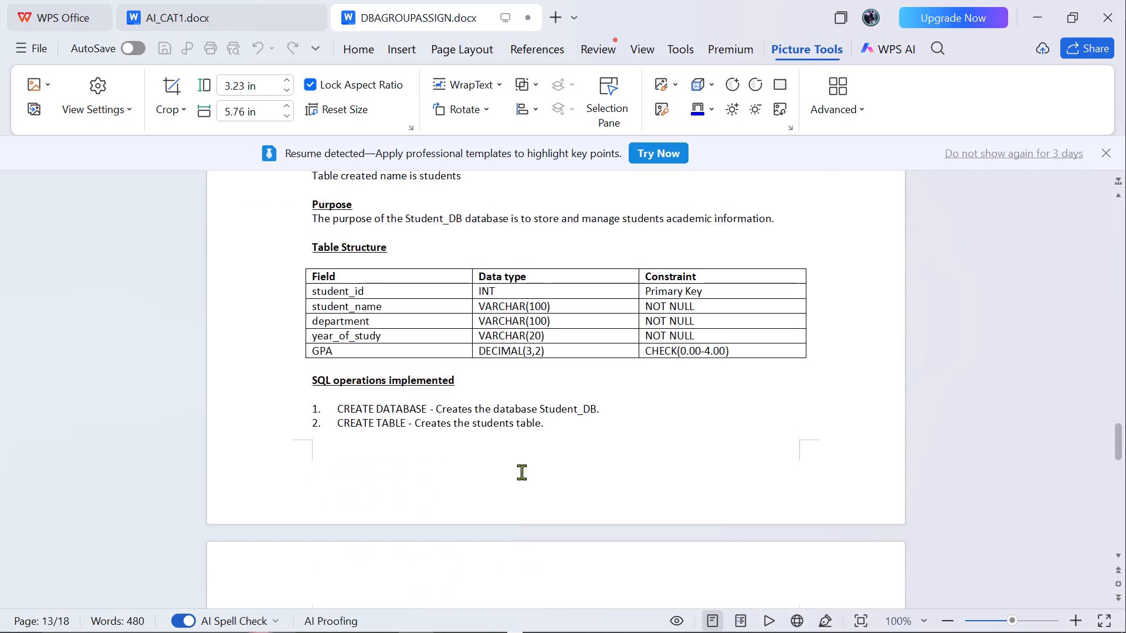
click(521, 471)
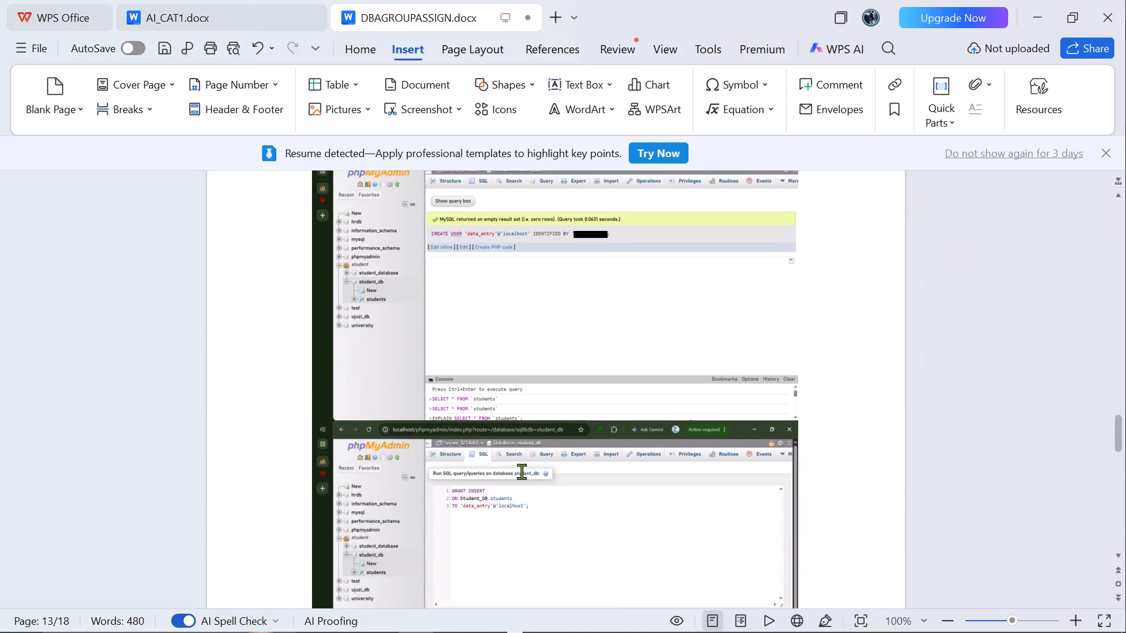
click(537, 384)
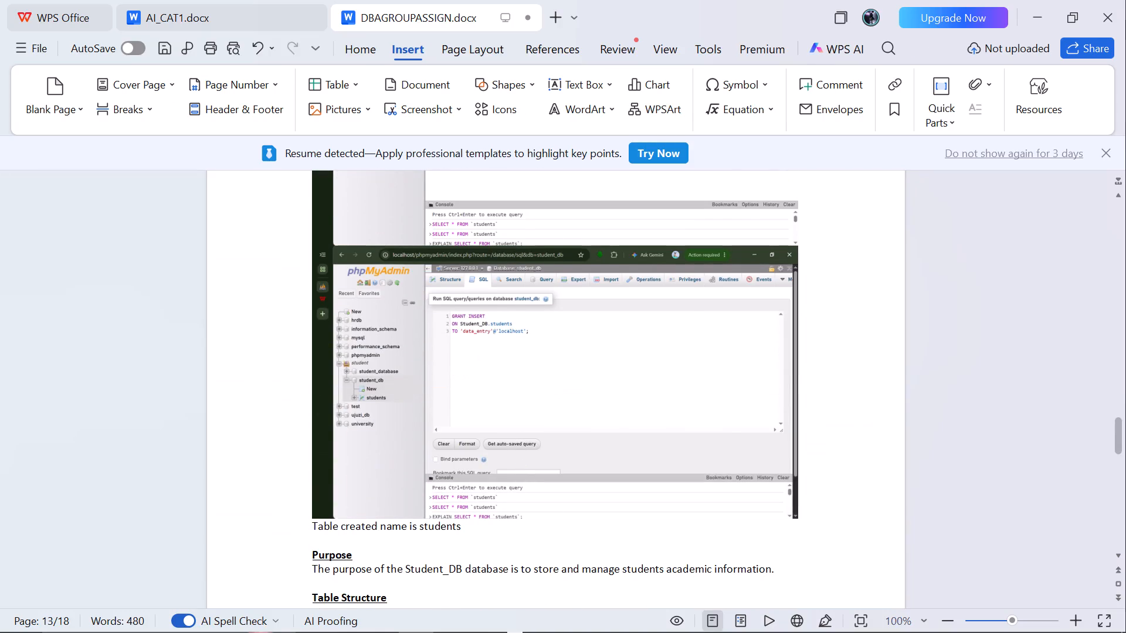
key(ctrl+x)
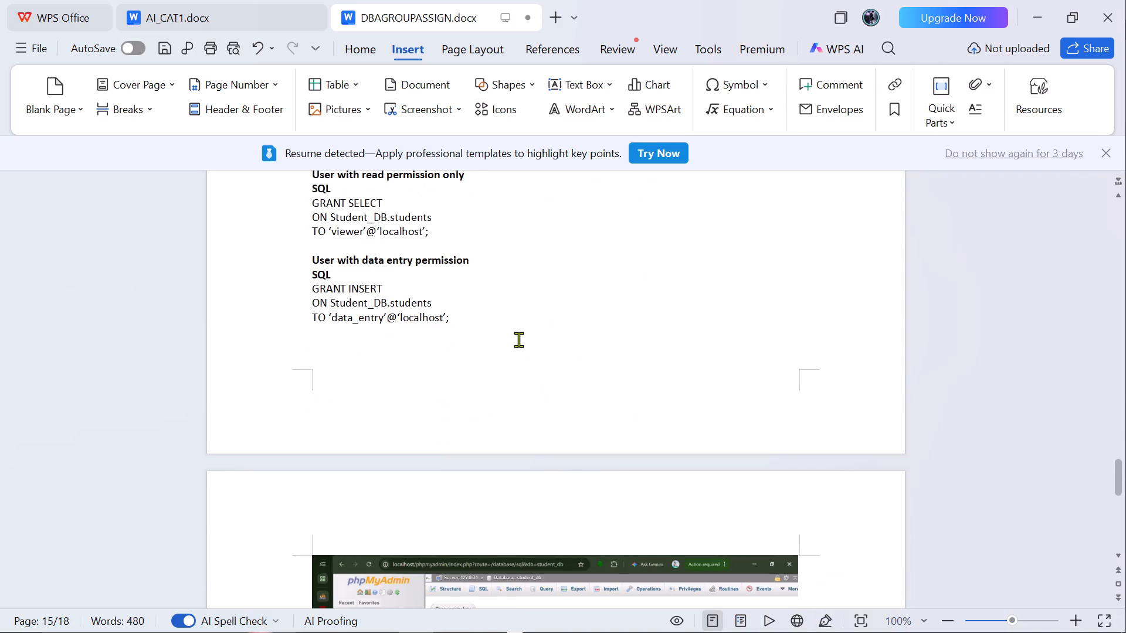
click(518, 339)
key(Return)
key(ctrl+v)
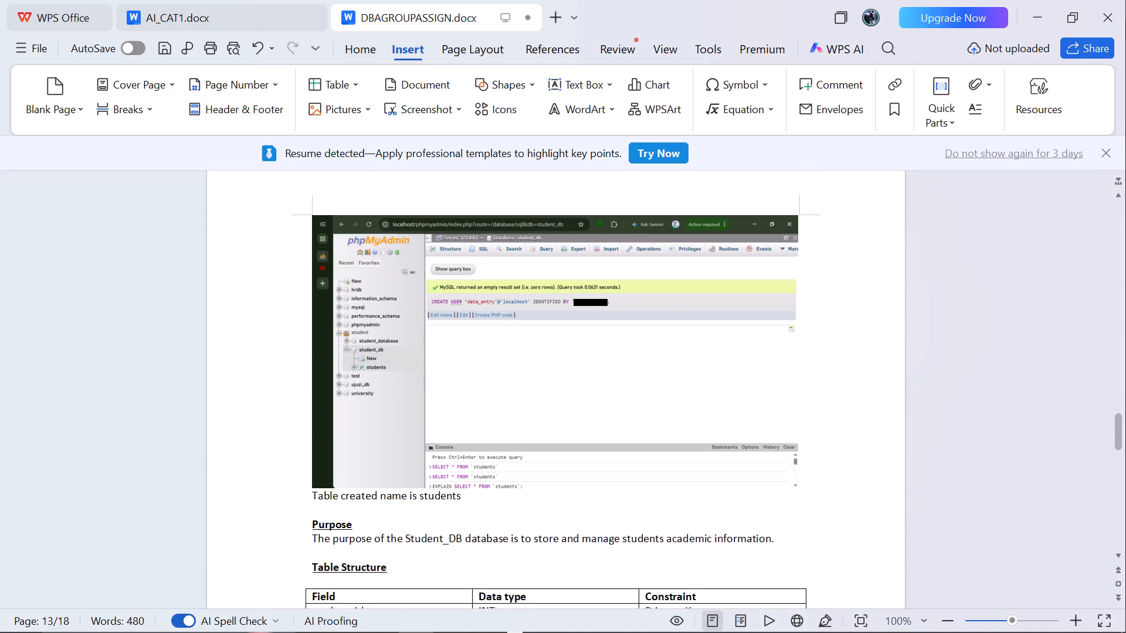
Move the screenshot of the executed CREATE USER 'data_entry' statement to below its SQL code under User with data entry permission in Creating users.
click(524, 345)
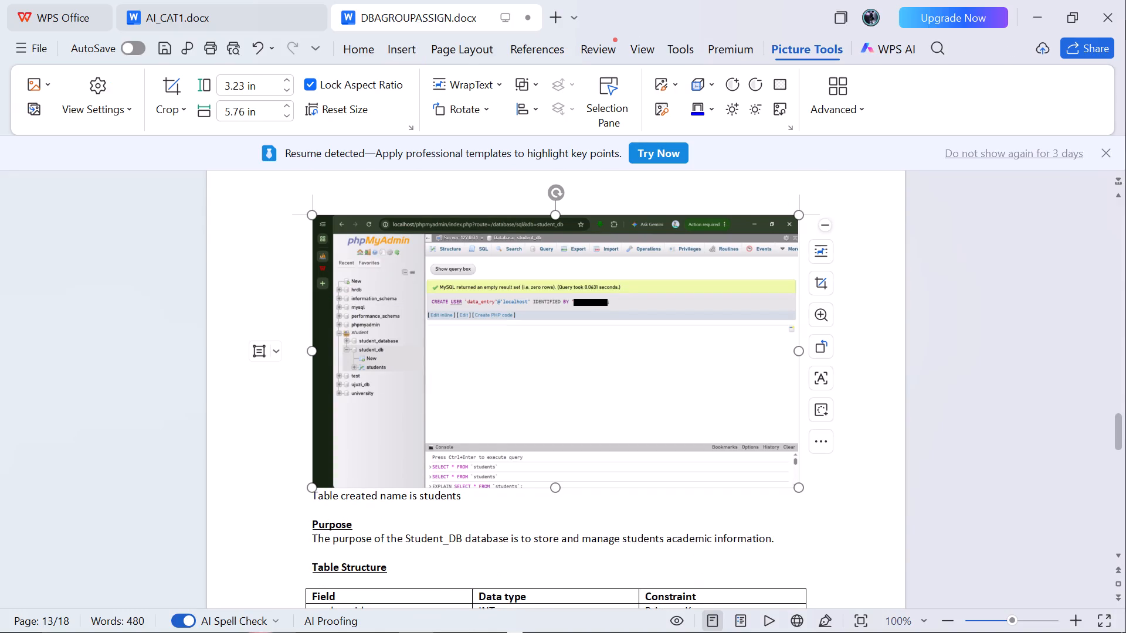
key(ctrl+x)
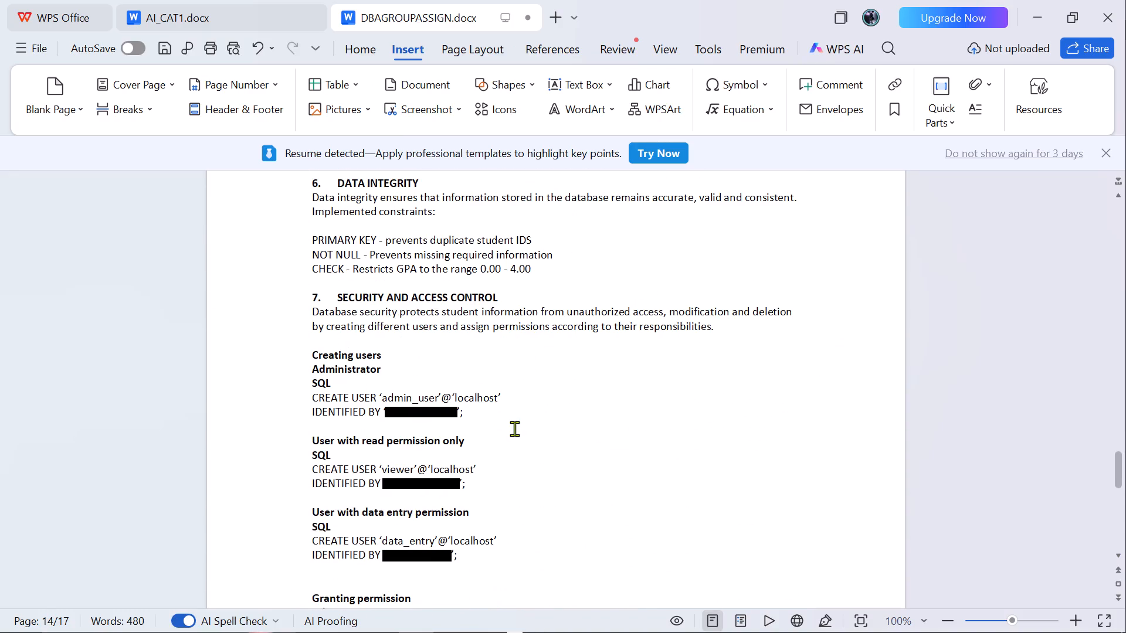
click(505, 561)
key(Return)
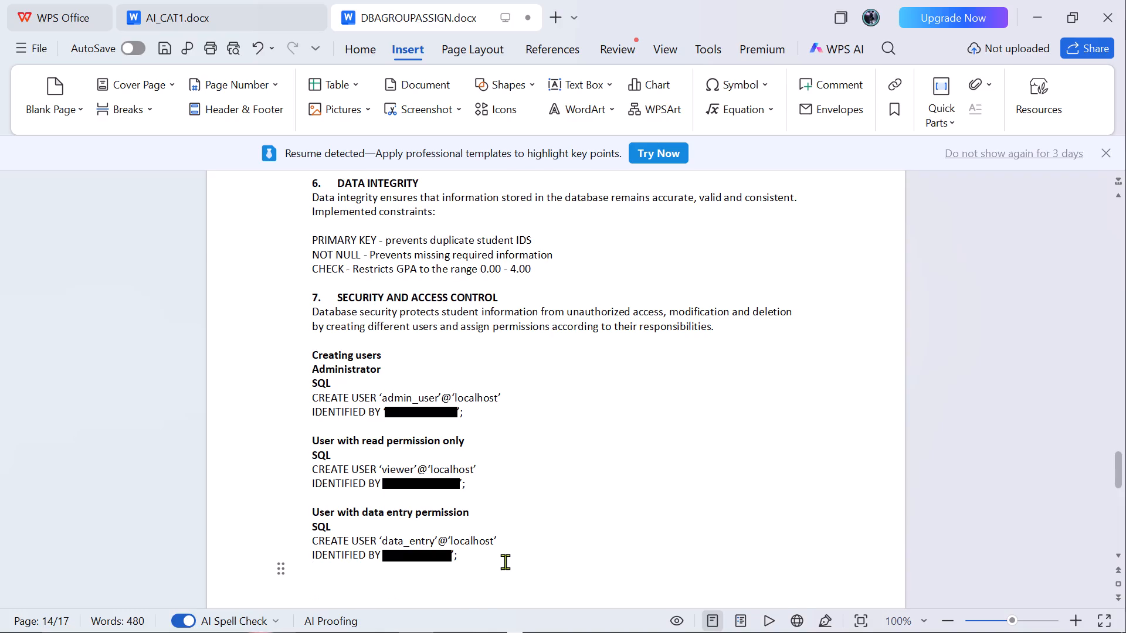
key(ctrl+b)
key(ctrl+v)
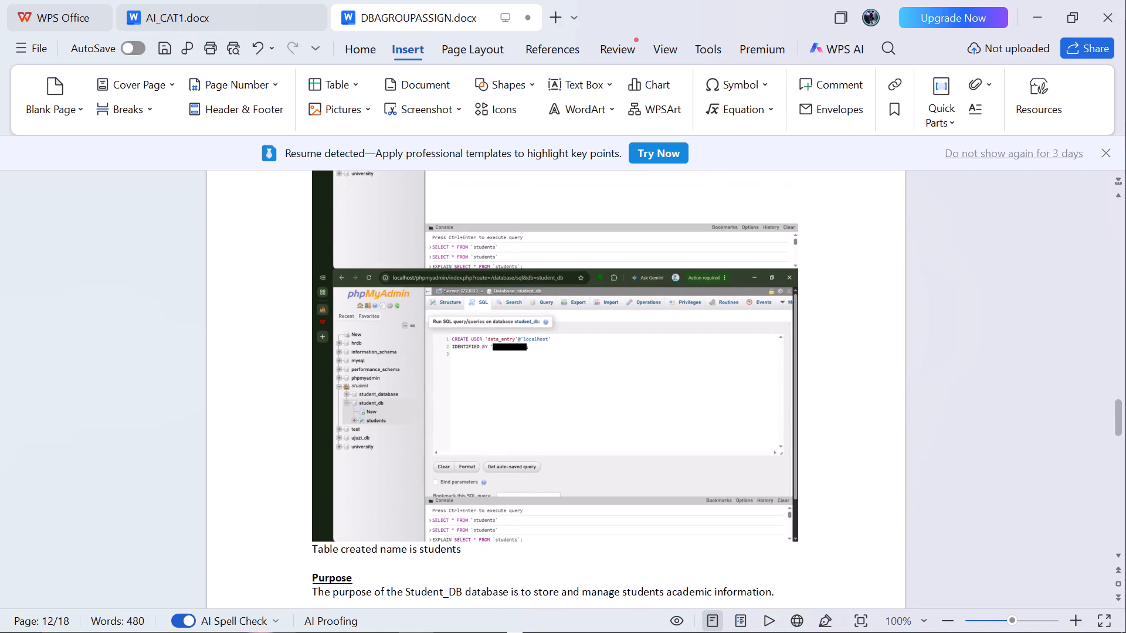
Move the screenshot of the CREATE USER 'data_entry' query editor to directly below its SQL code, above the executed statement's screenshot.
click(527, 509)
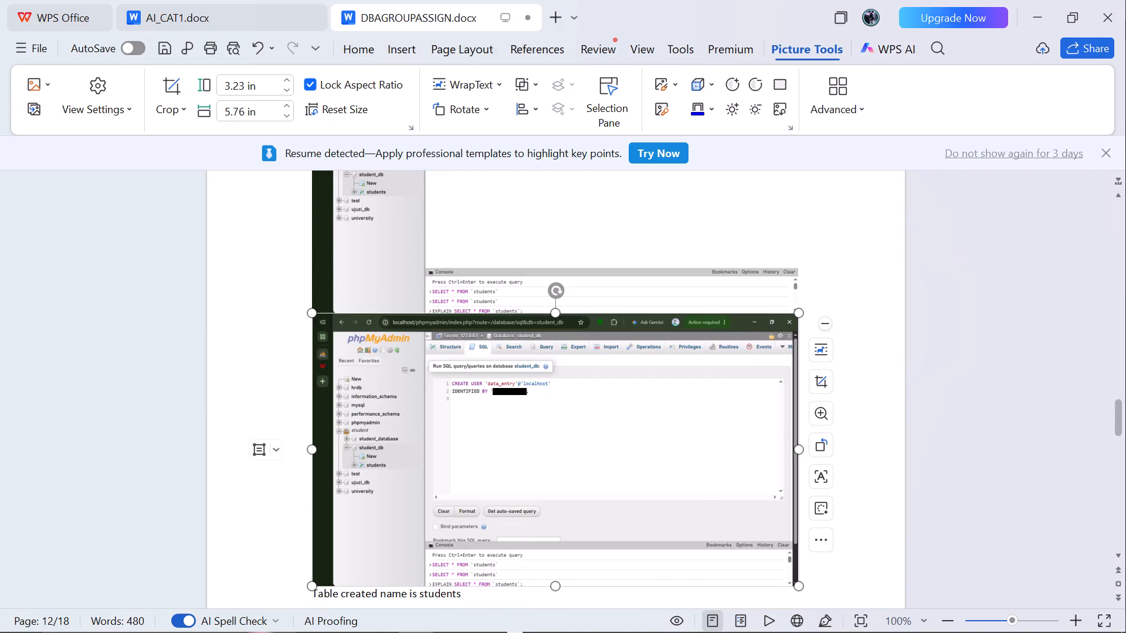
key(ctrl+x)
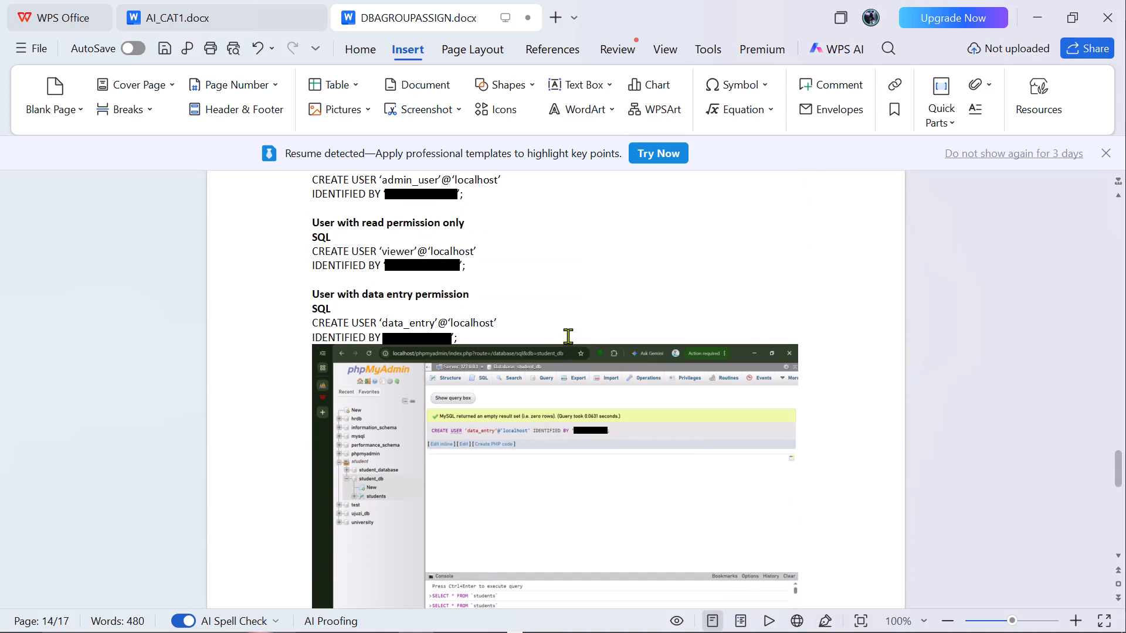
click(568, 333)
key(Return)
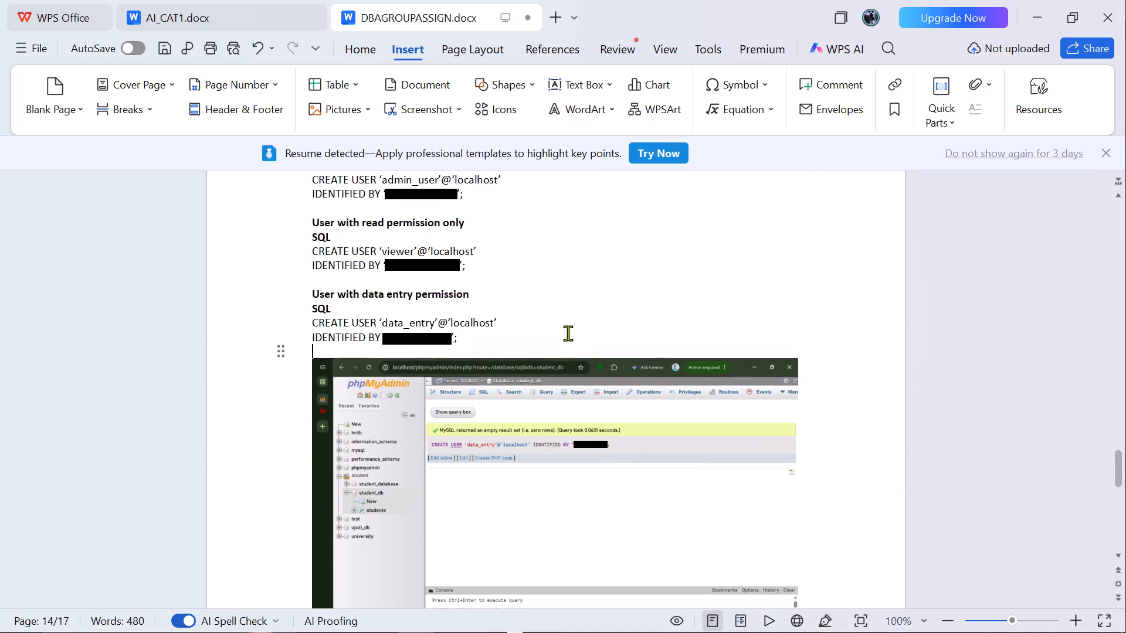
key(ctrl+v)
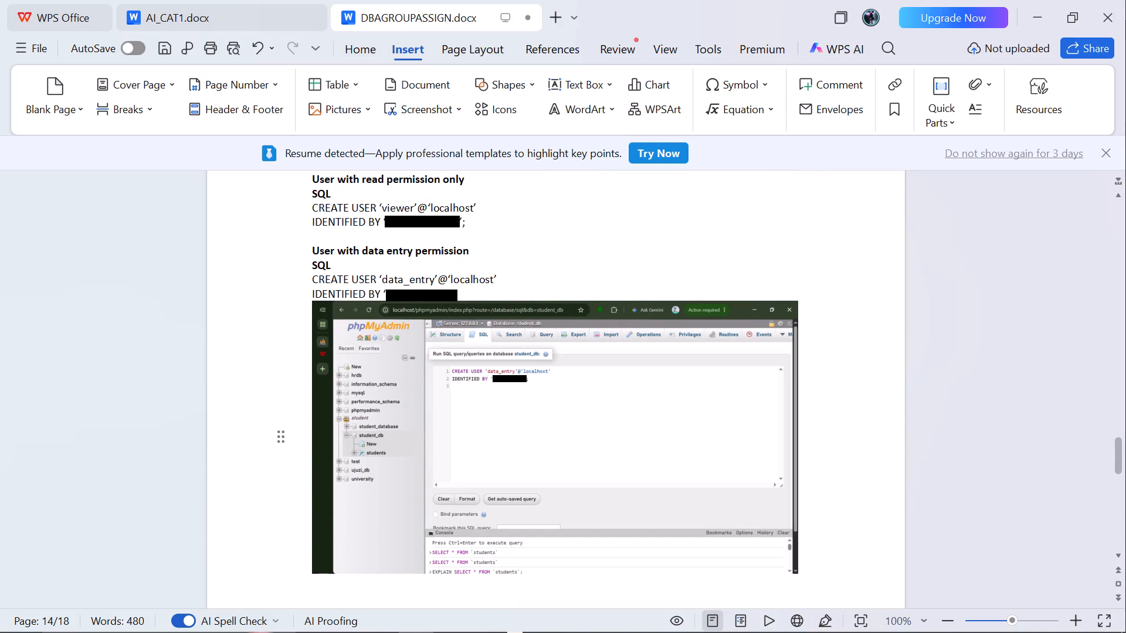
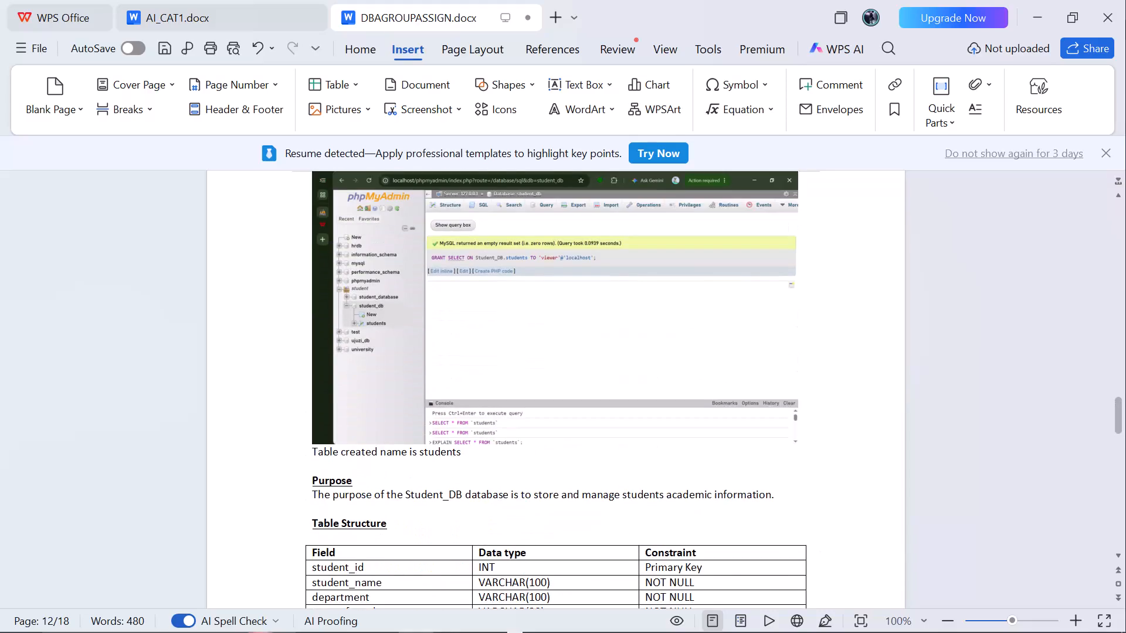
Move the screenshot of the executed GRANT SELECT statement to below its SQL code under User with read permission only in Granting permission.
click(568, 333)
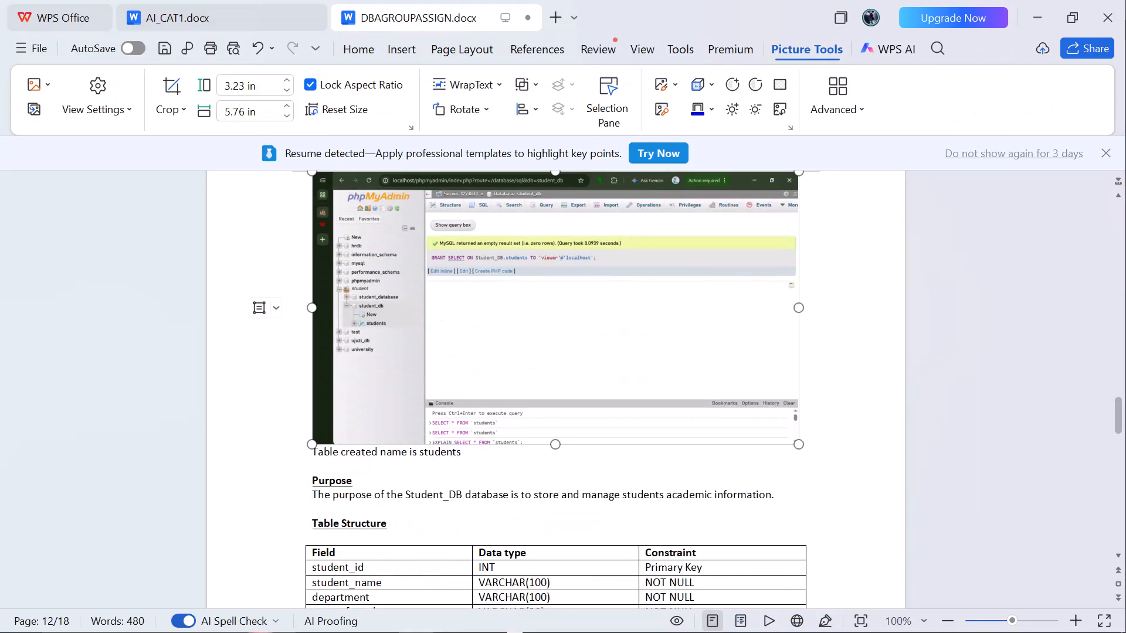
key(ctrl+x)
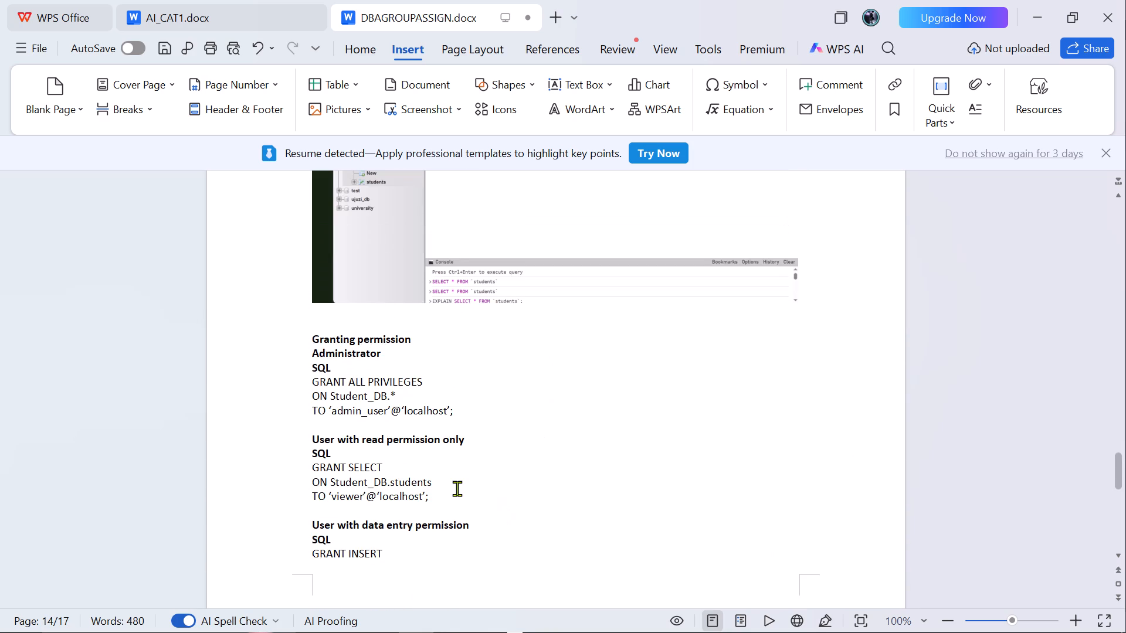
click(452, 486)
click(455, 501)
key(Return)
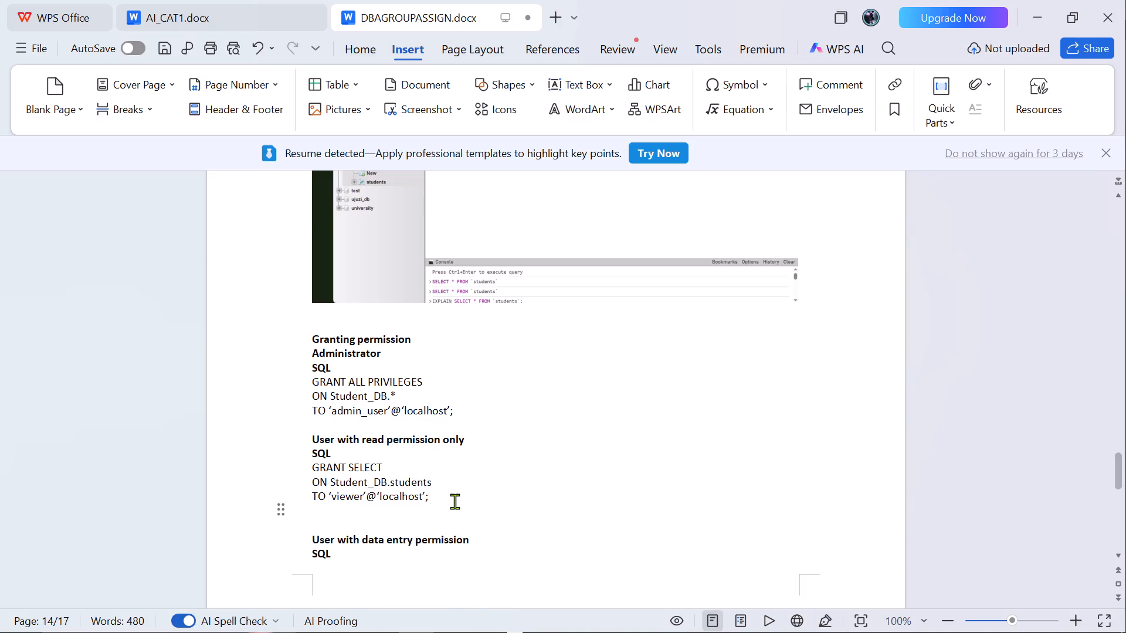
key(ctrl+v)
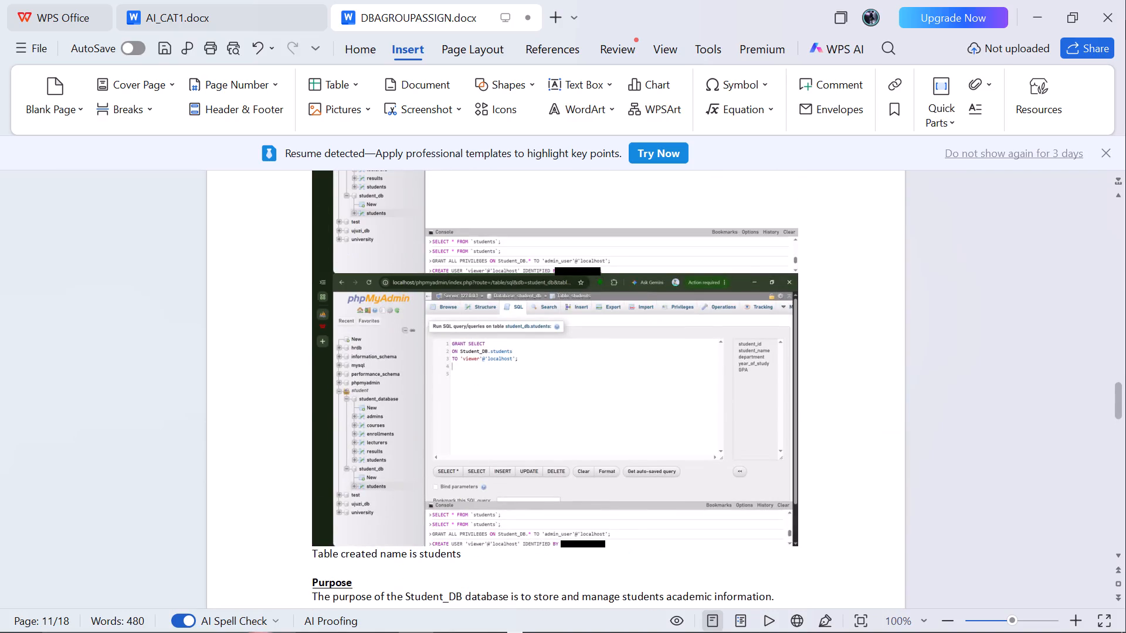
Move the screenshot of the GRANT SELECT query editor to a new line below the CREATE USER 'data_entry' query editor screenshot.
click(489, 427)
key(ctrl+x)
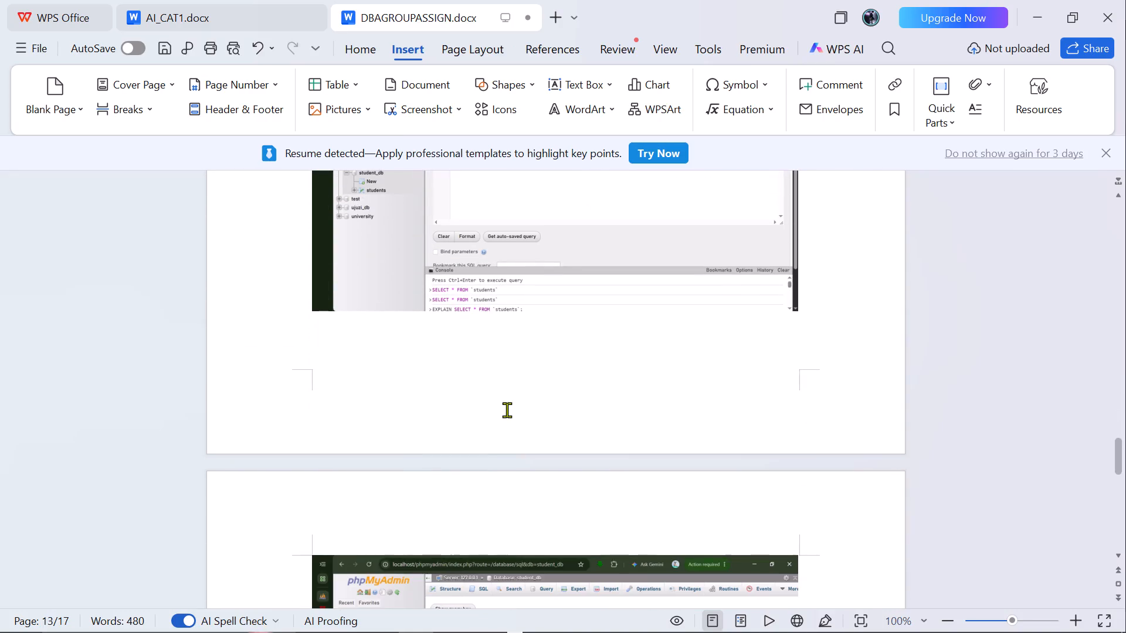
click(468, 376)
click(850, 322)
key(Return)
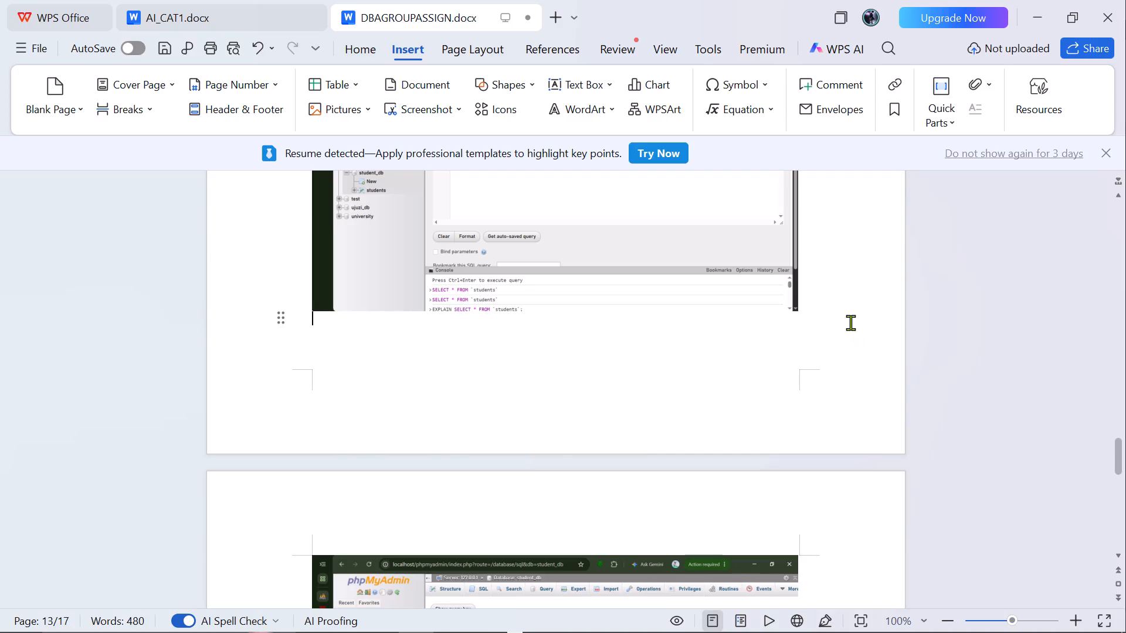
key(ctrl+v)
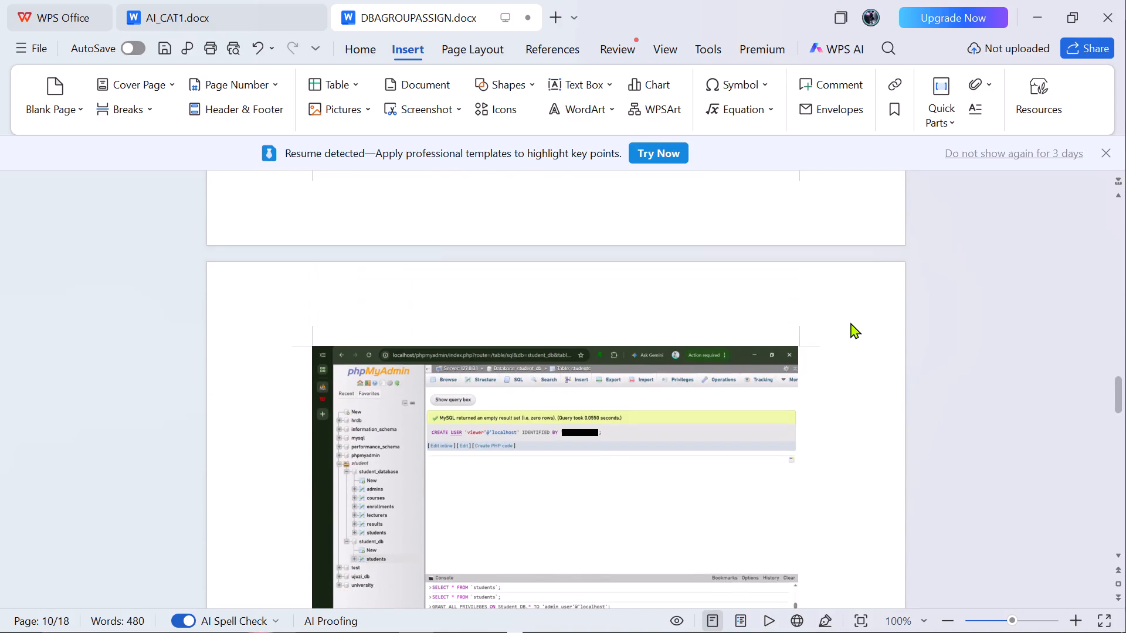
Move the screenshot of the executed CREATE USER 'viewer' statement to below its SQL code under User with read permission only in Creating users.
click(608, 425)
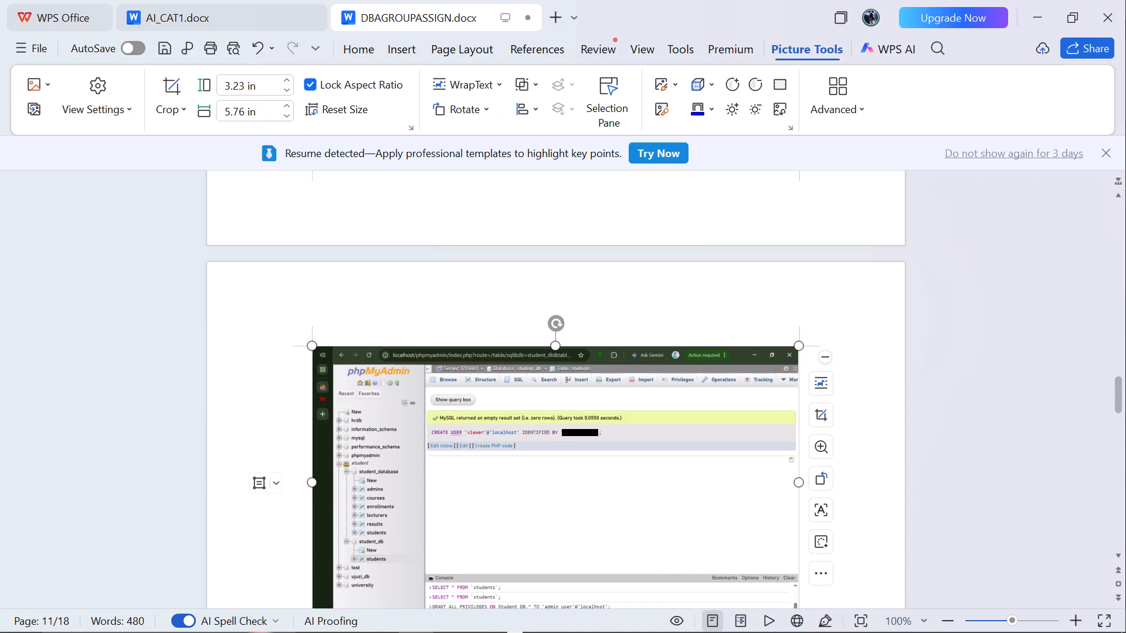
key(ctrl+x)
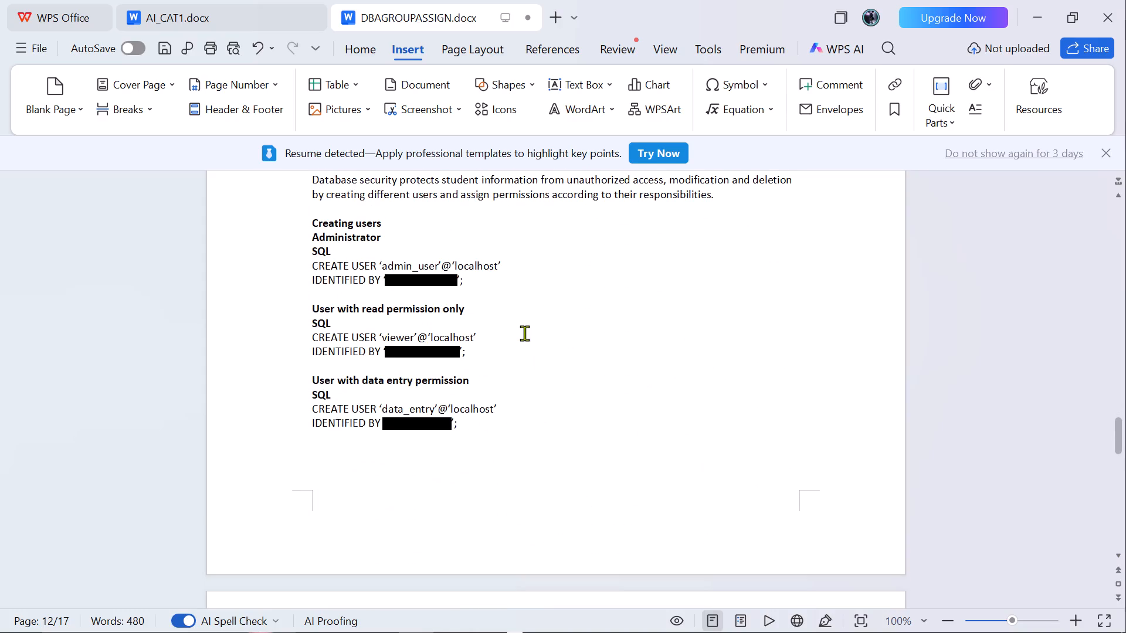
click(484, 356)
key(Return)
key(ctrl+v)
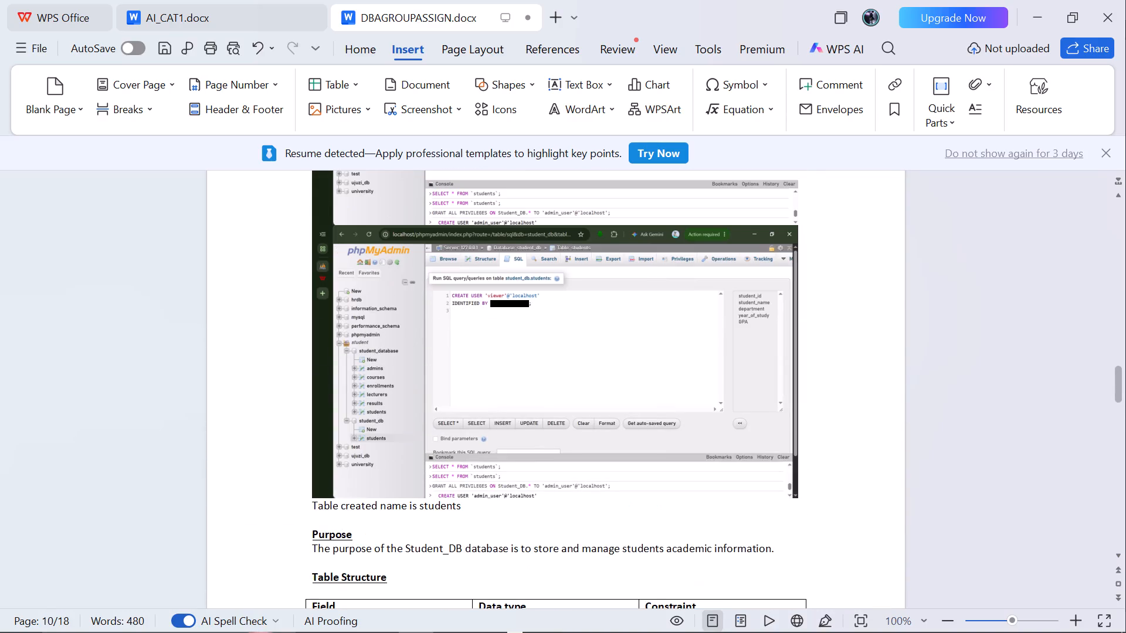
Move the screenshot of the CREATE USER 'viewer' query editor to directly below its SQL code, above the executed statement's screenshot.
click(484, 356)
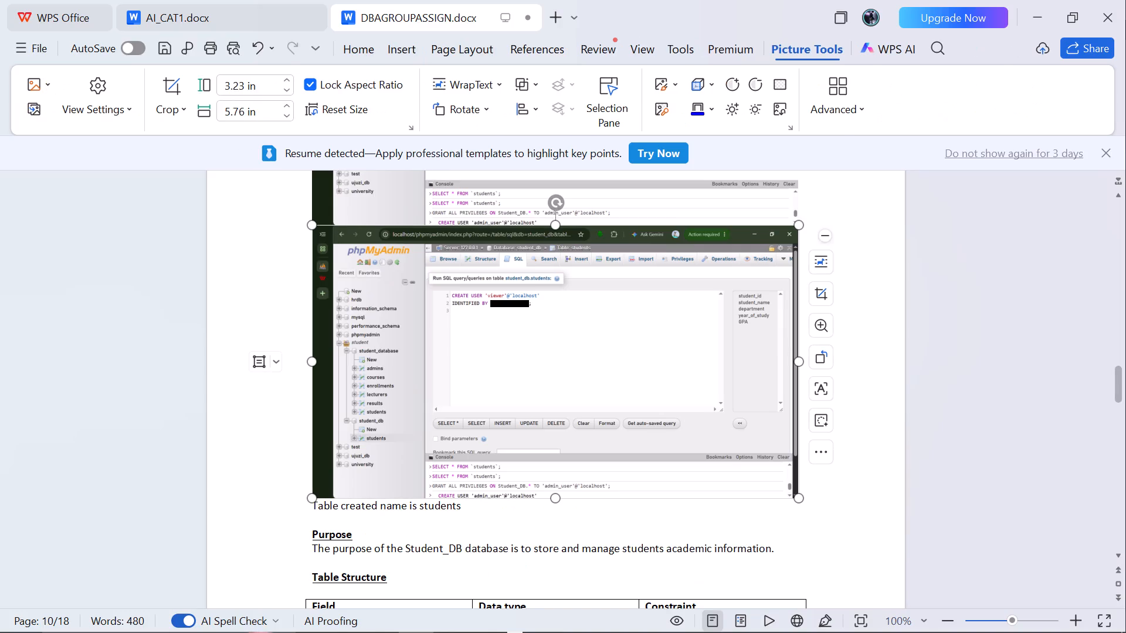
key(ctrl+x)
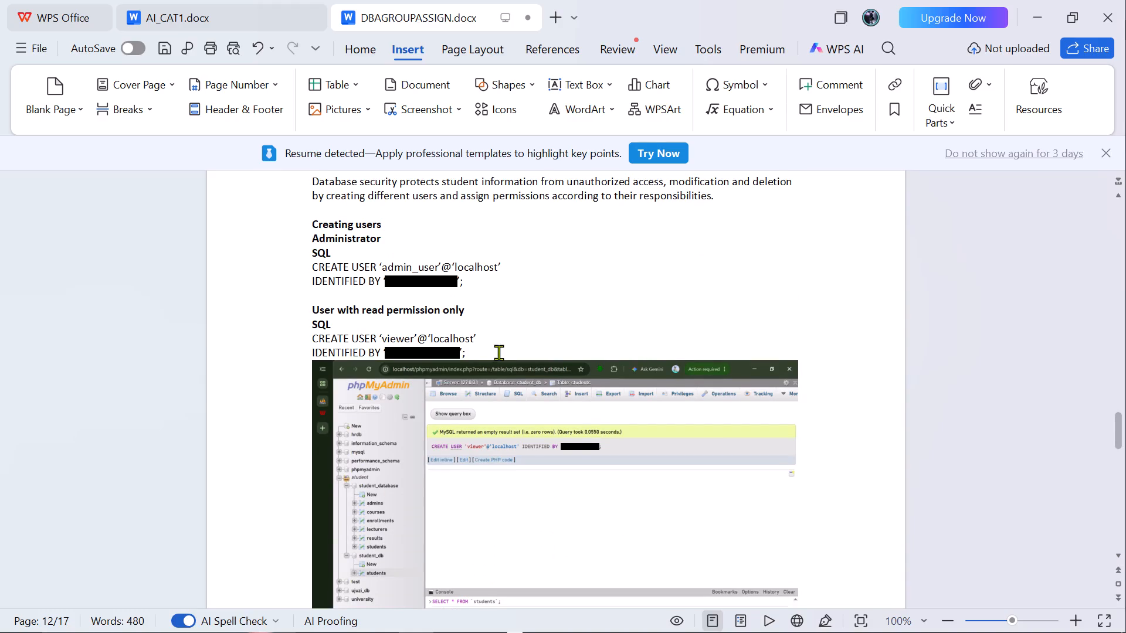
click(498, 353)
key(Return)
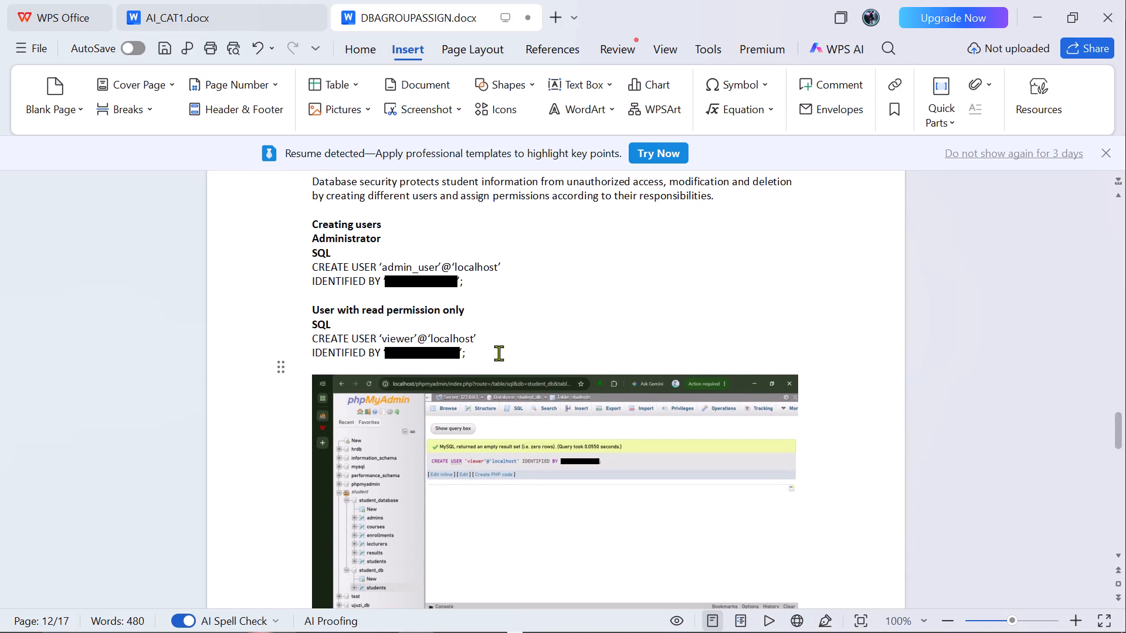
key(ctrl+v)
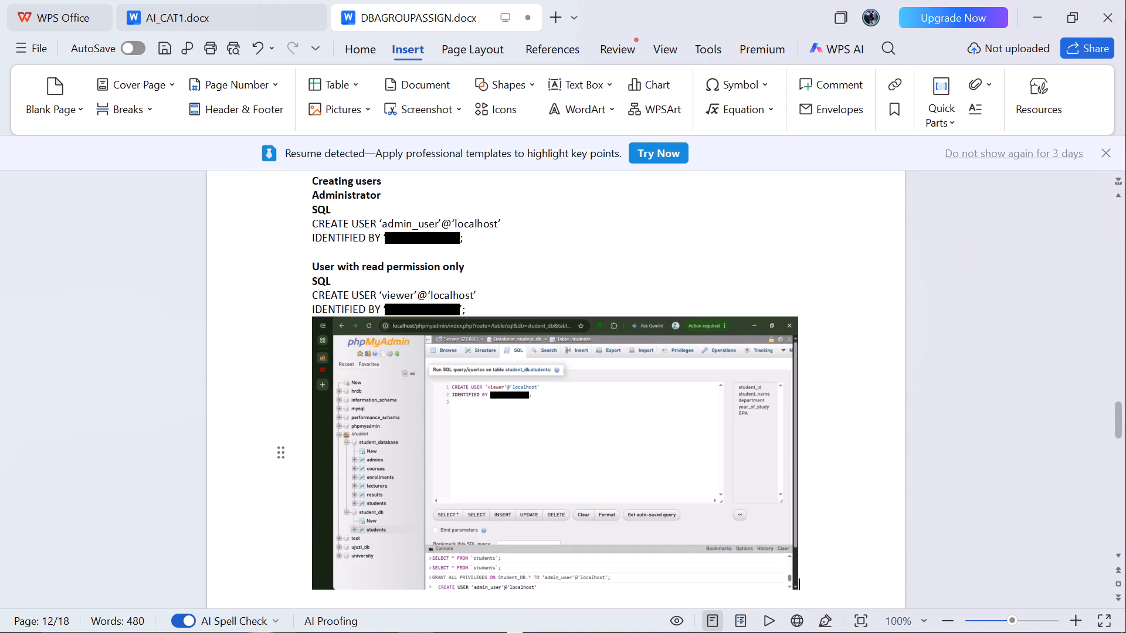
click(595, 256)
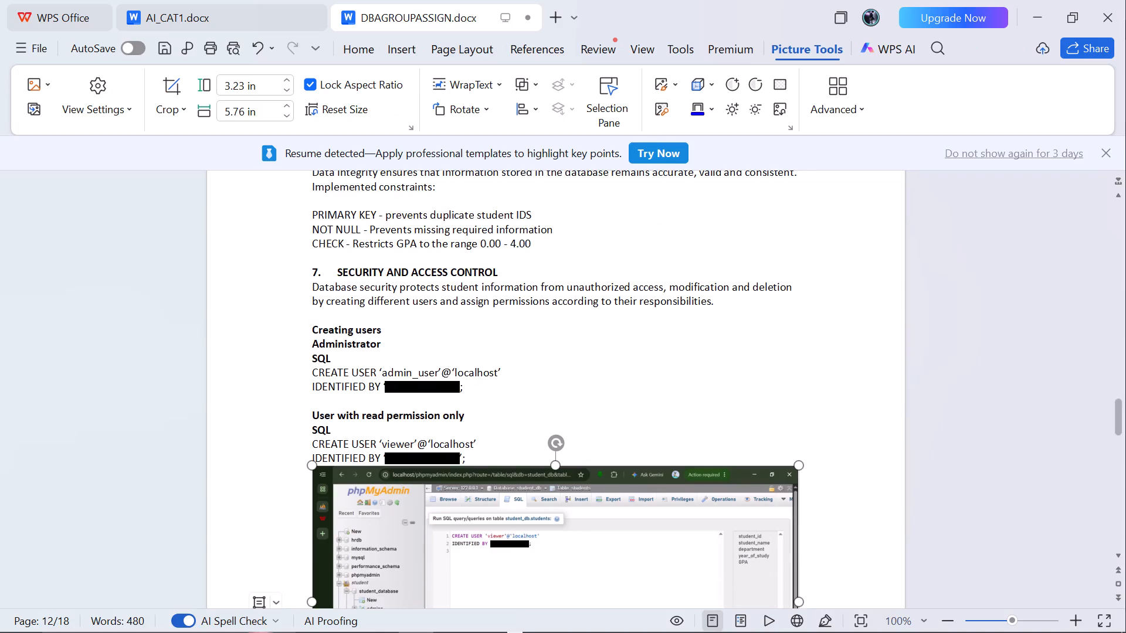
click(601, 343)
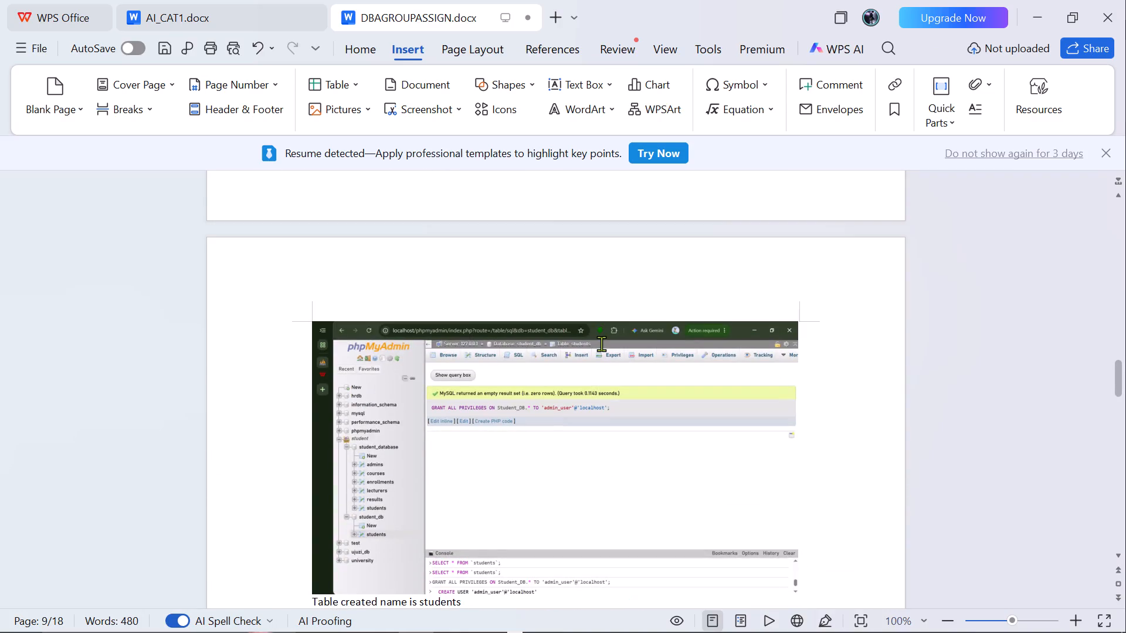
Move the screenshot of the executed GRANT ALL PRIVILEGES statement to below its SQL code under Administrator in Granting permission.
click(585, 395)
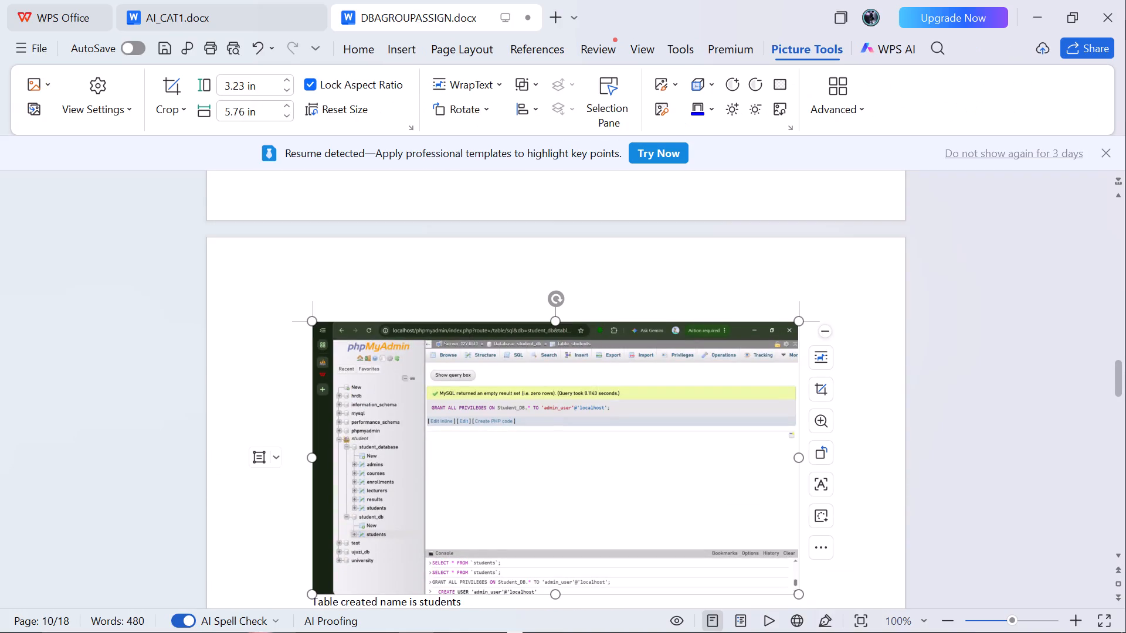
key(ctrl+x)
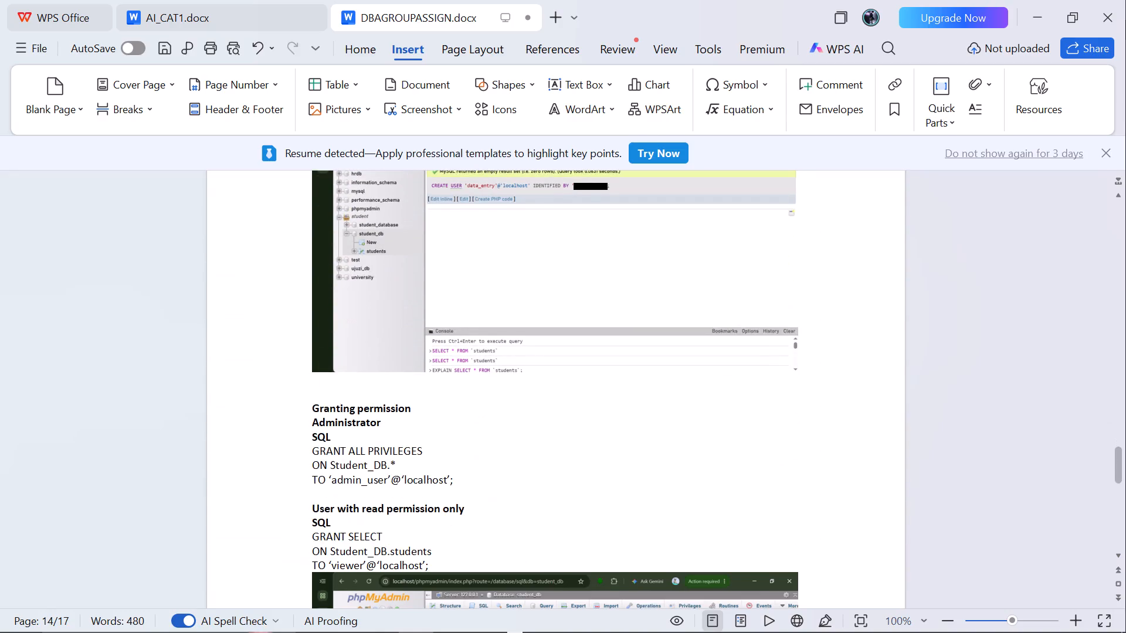
click(512, 441)
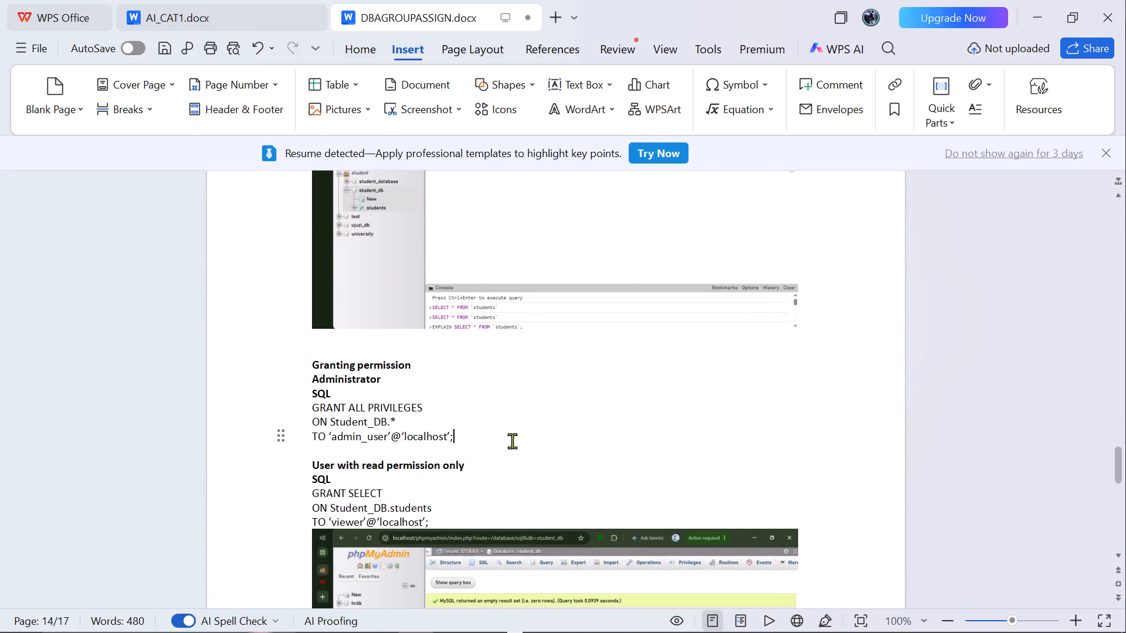
key(Return)
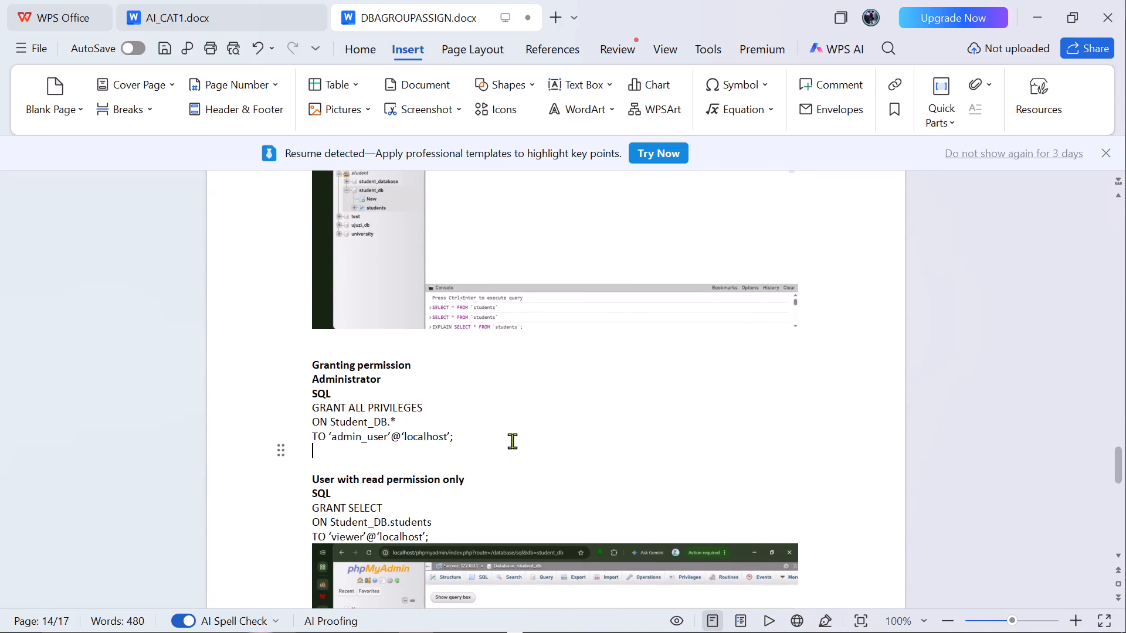
key(ctrl+v)
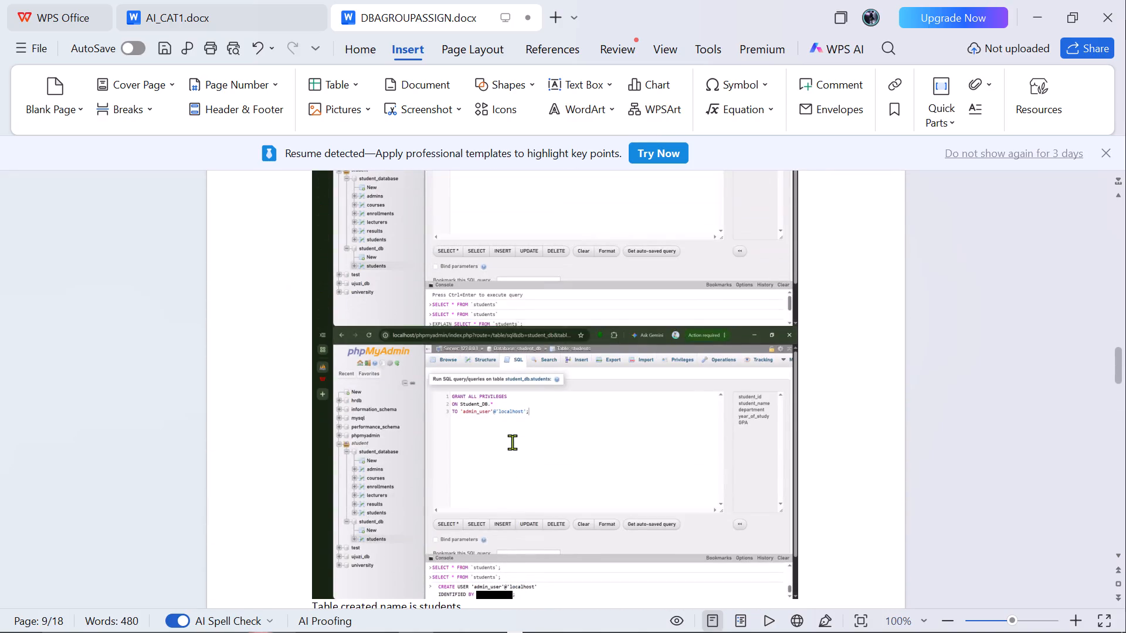
Move the screenshot of the GRANT ALL PRIVILEGES query editor to its own line directly below its SQL code, above the executed statement's screenshot.
click(512, 442)
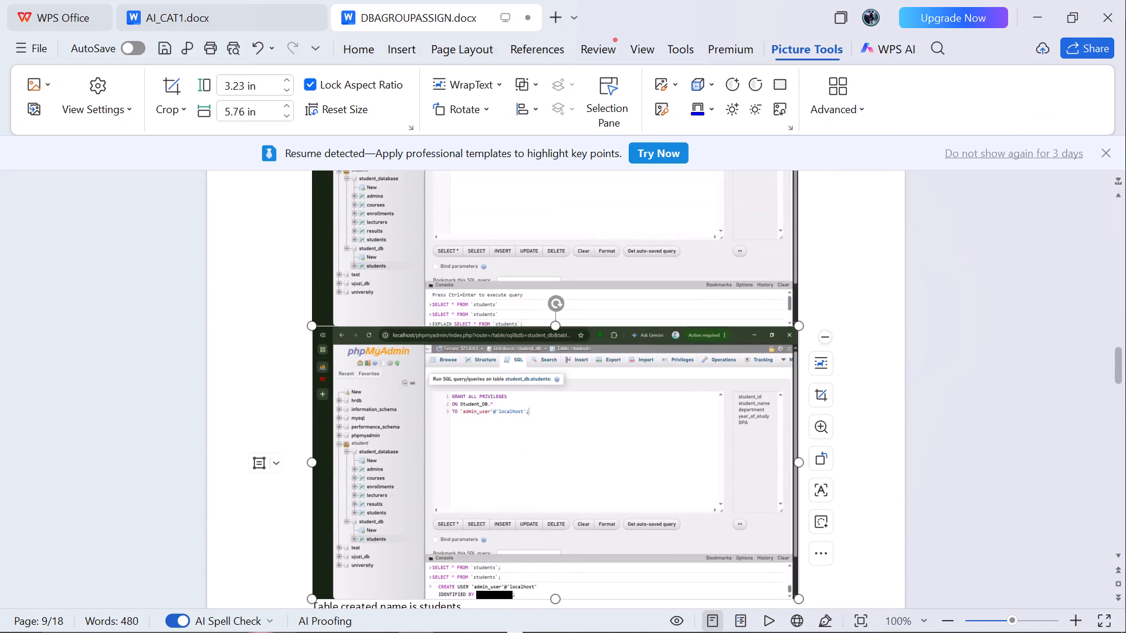
key(ctrl+x)
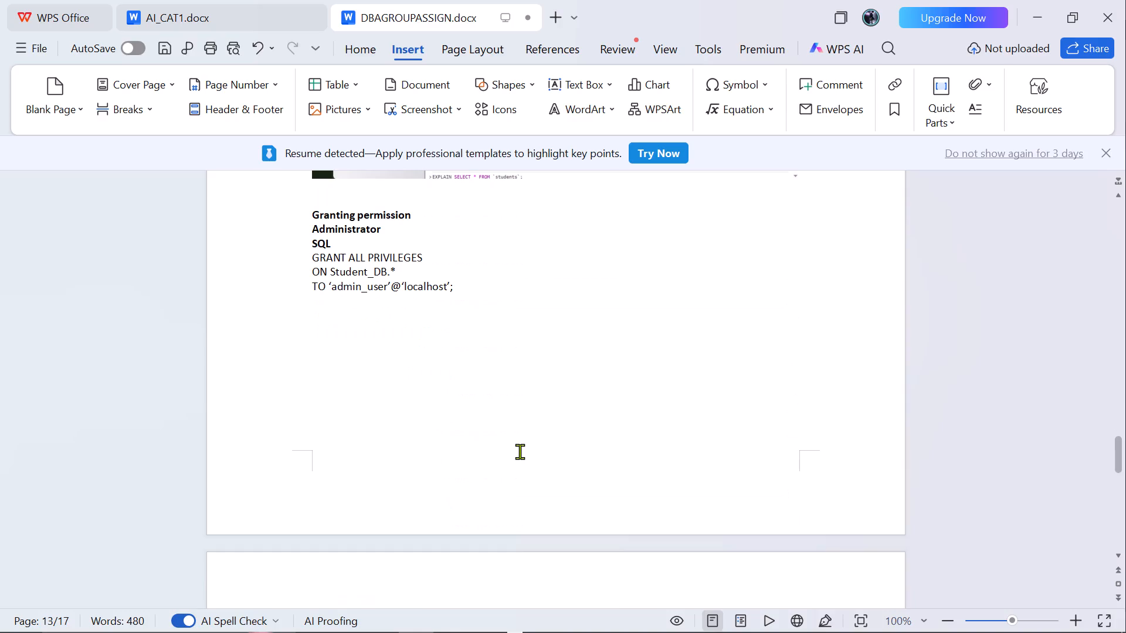
drag(520, 451, 487, 341)
key(ctrl+v)
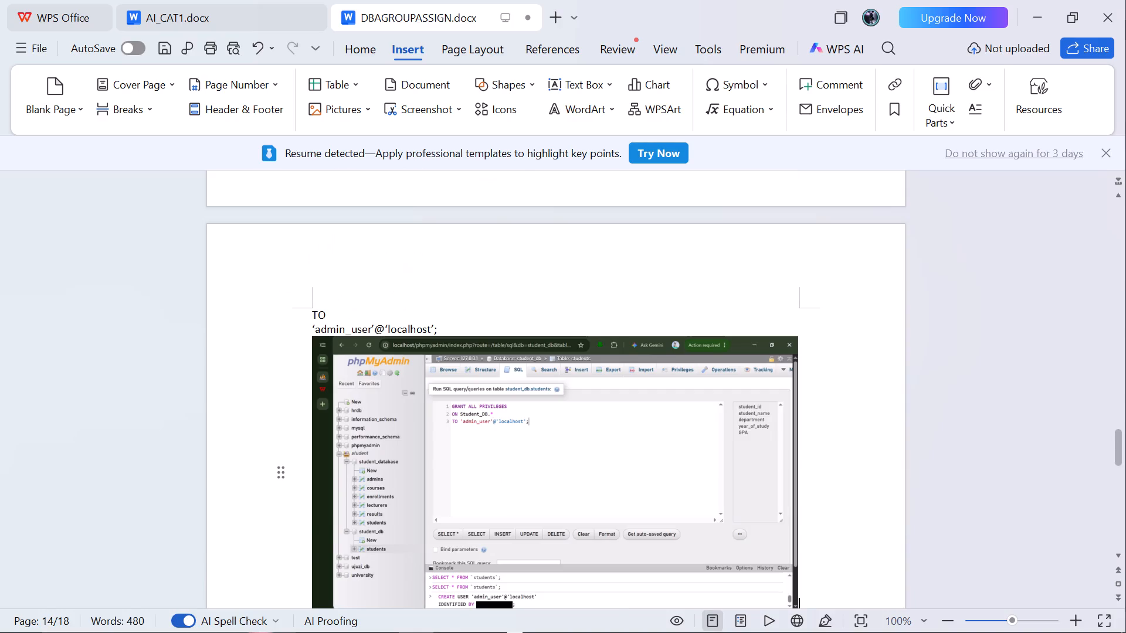
key(ctrl+z)
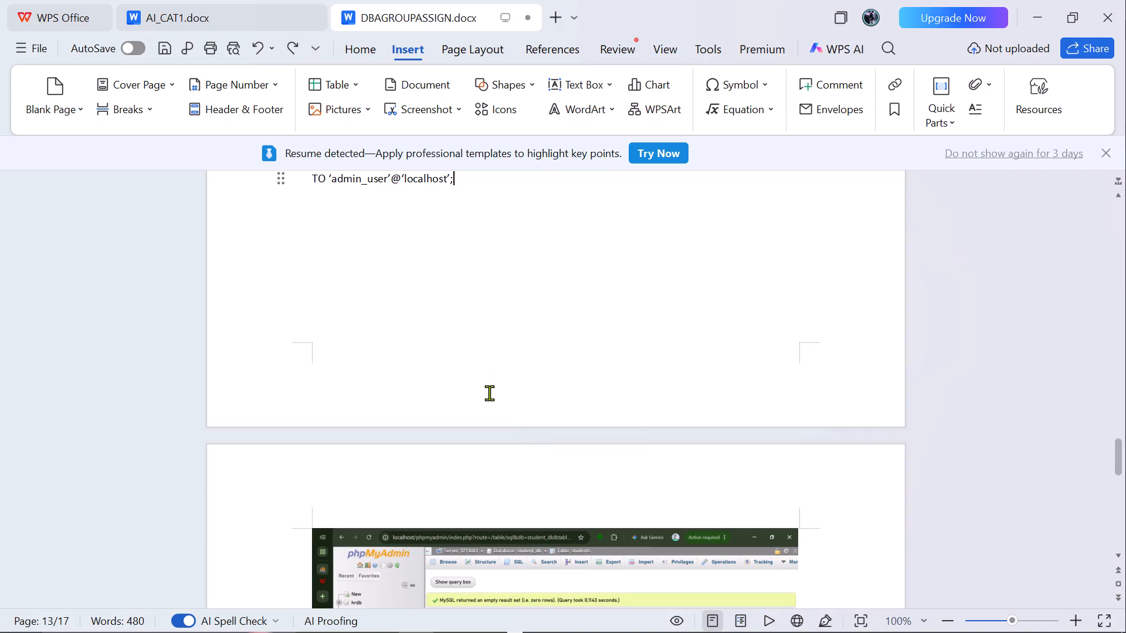
key(Return)
key(ctrl+v)
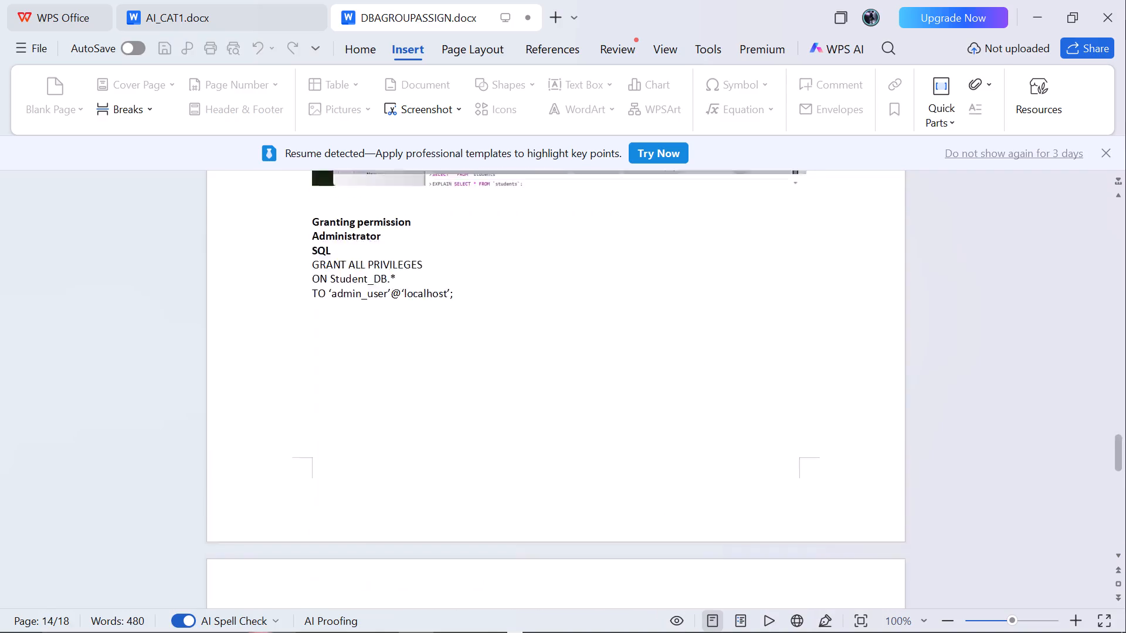
click(806, 374)
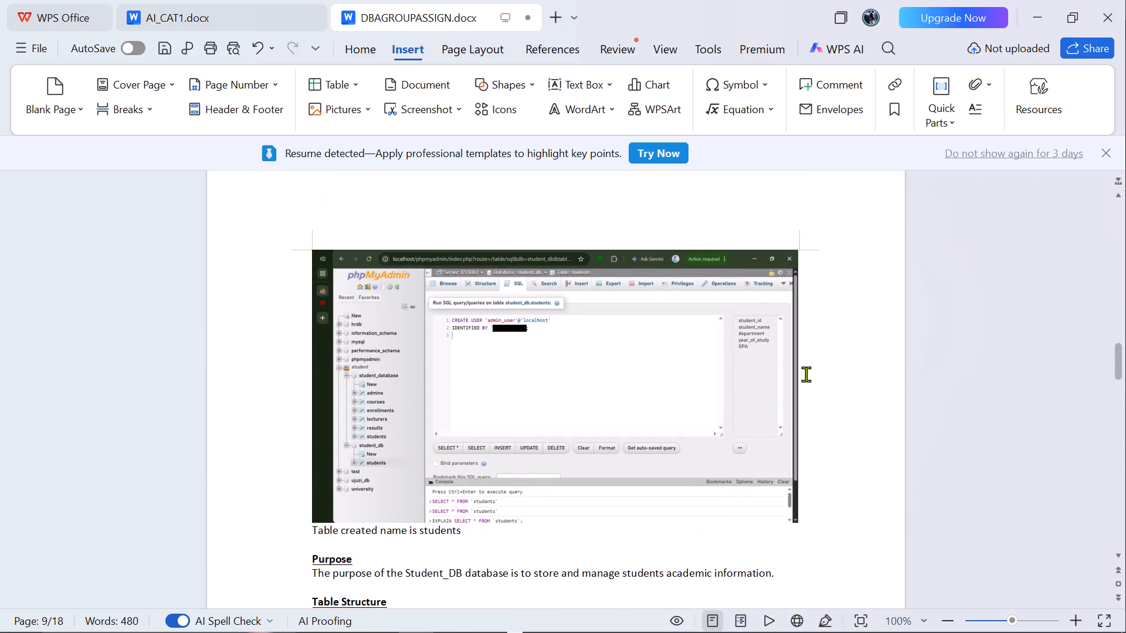
Move the screenshot of the CREATE USER 'admin_user' query editor to its own line below its SQL code under Administrator in Creating users.
click(650, 367)
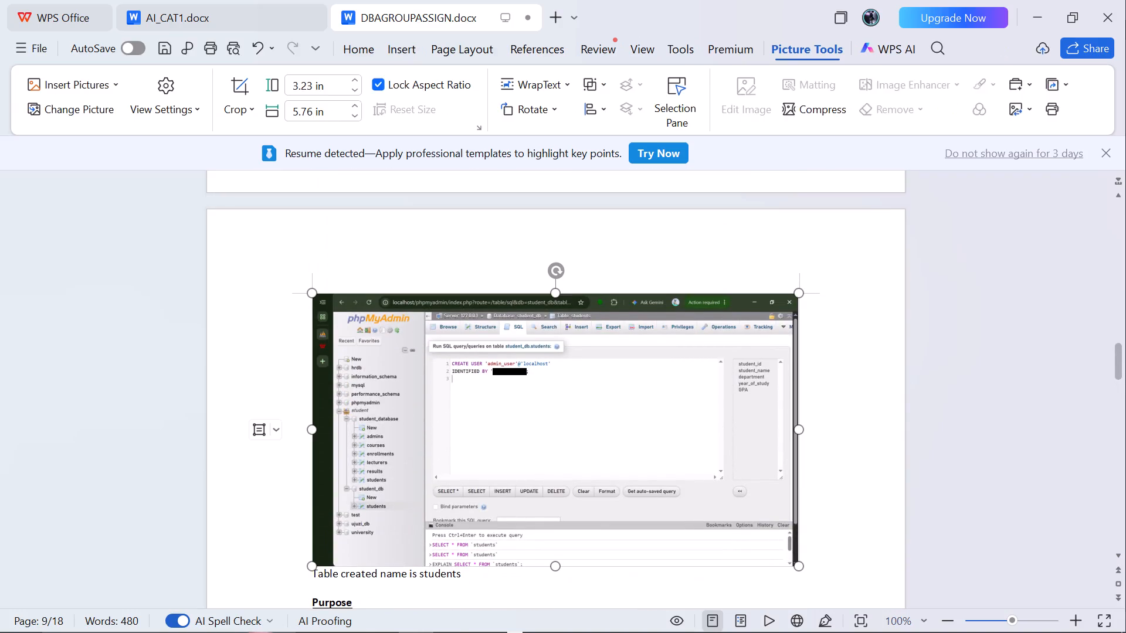
key(ctrl+x)
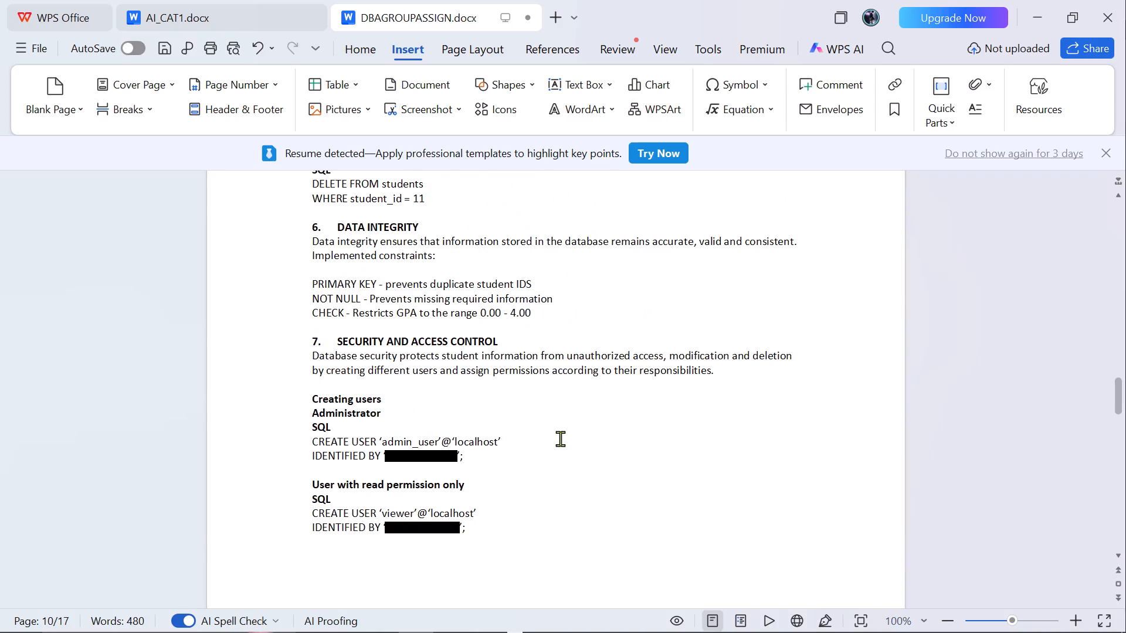
click(535, 459)
key(Return)
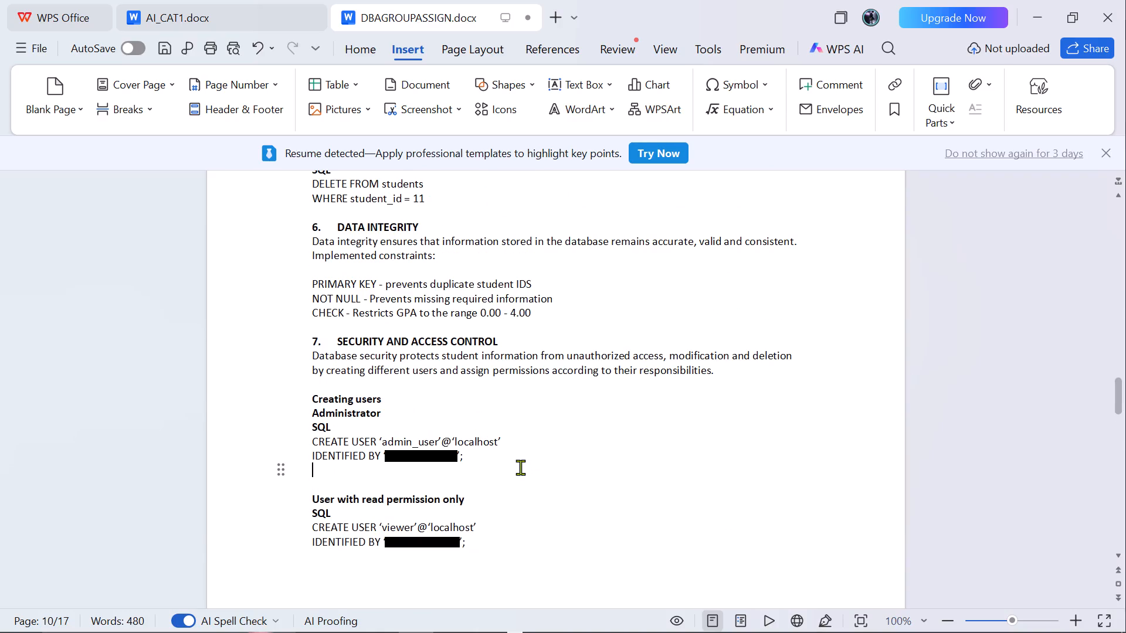
key(ctrl+v)
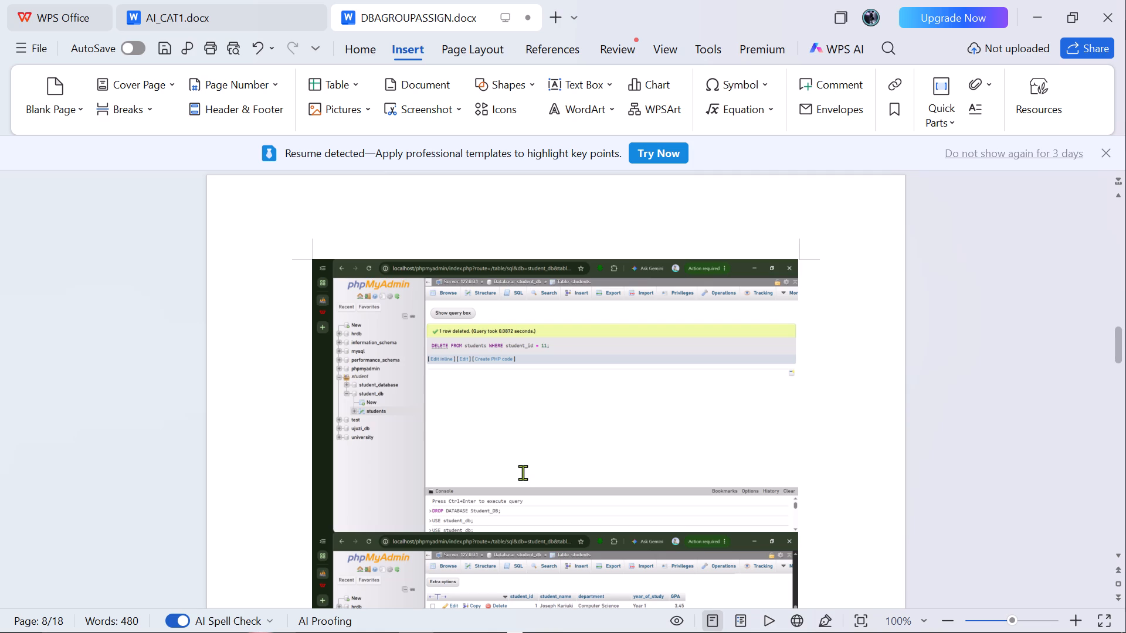
End the DELETE code under Deleting student records with a semicolon and move the executed DELETE statement's screenshot to a new line below it.
click(528, 426)
key(ctrl+x)
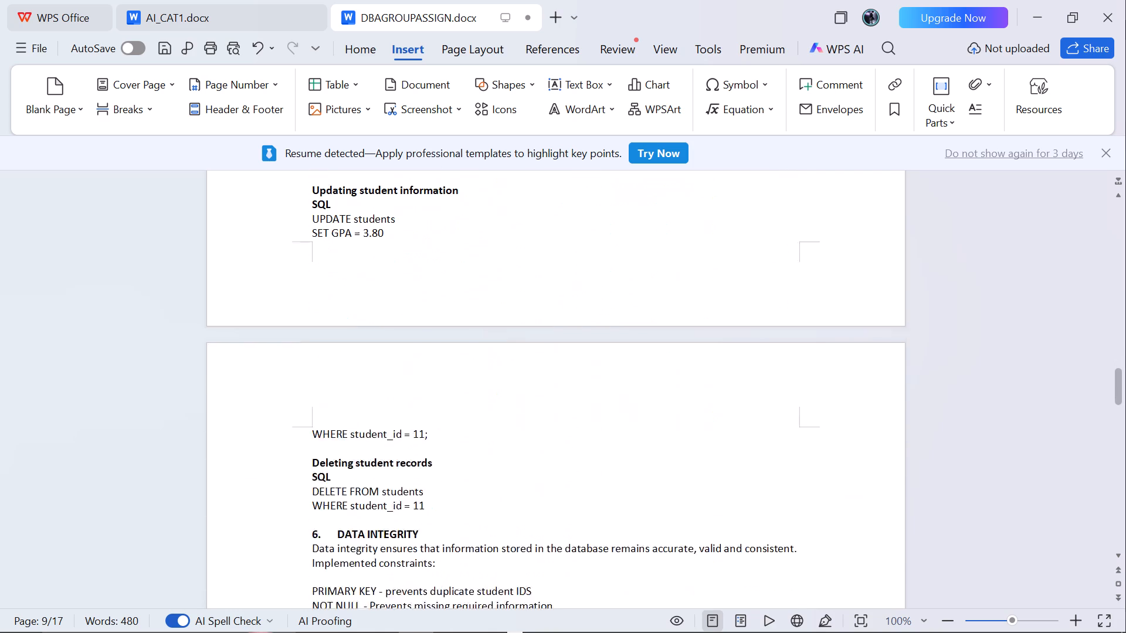
click(483, 418)
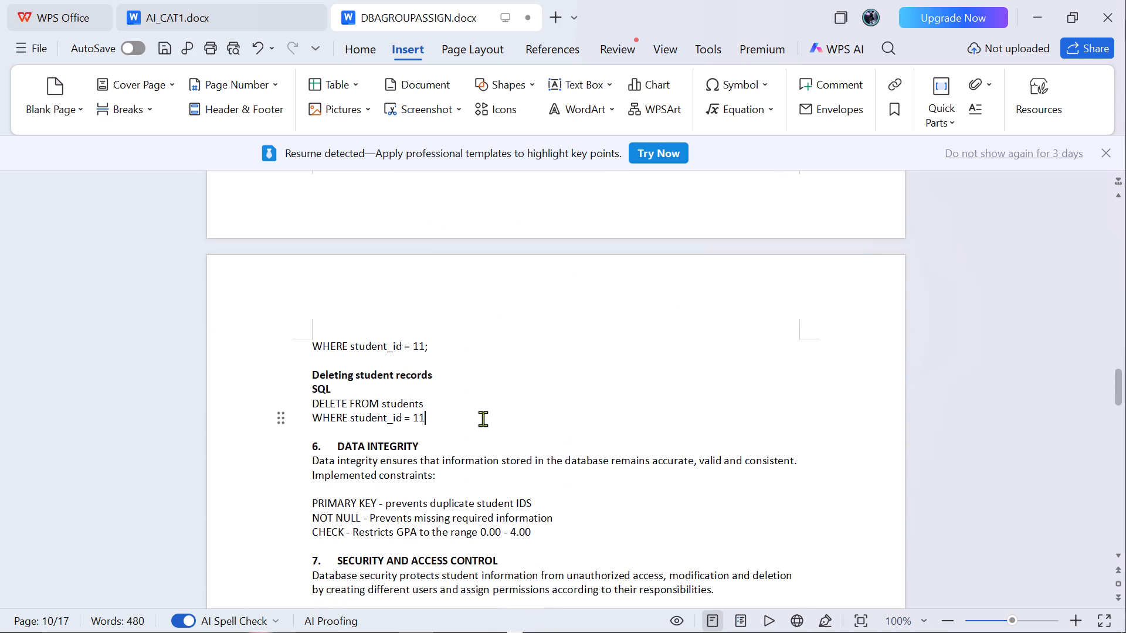
key(semicolon)
key(Return)
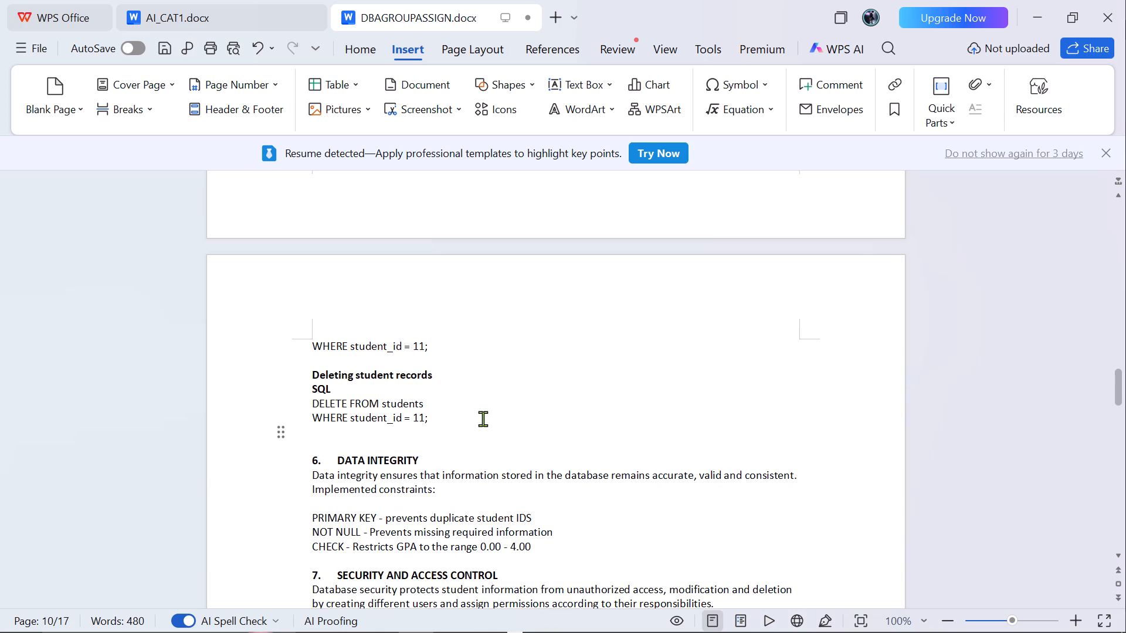
key(ctrl+v)
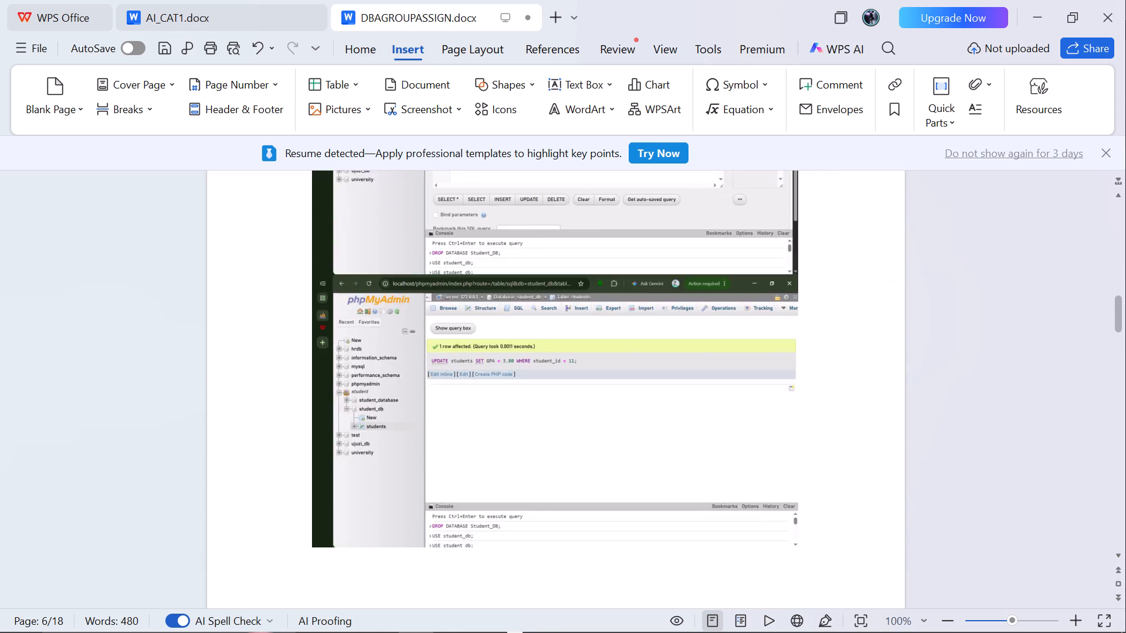
Move the screenshot of the executed UPDATE statement to its own line below its SQL code under Updating student information.
click(479, 416)
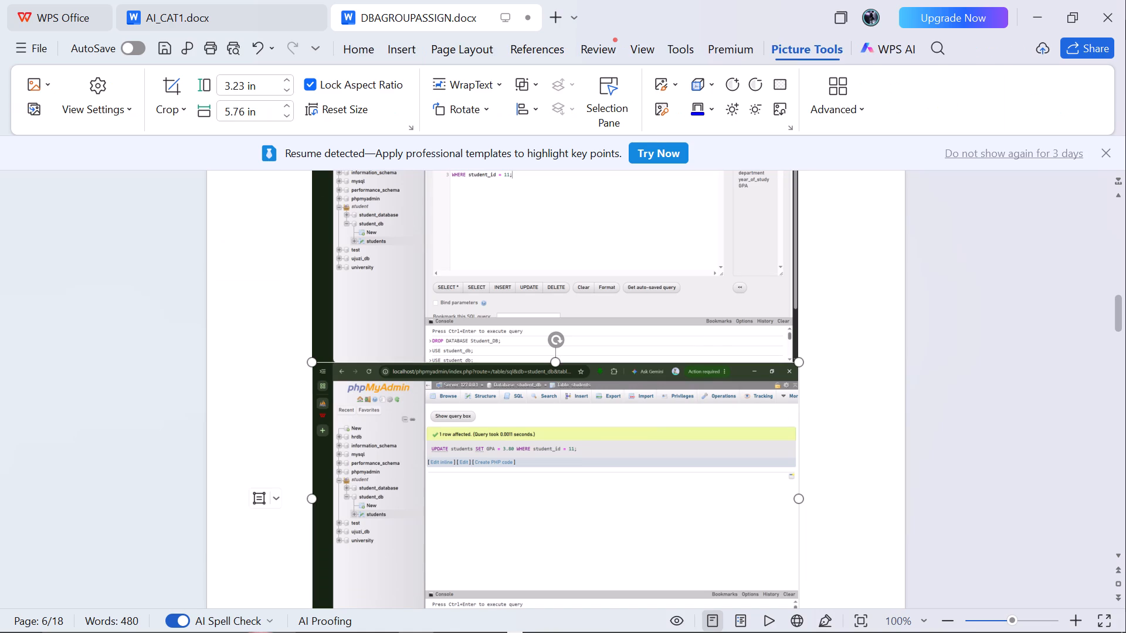
key(ctrl+x)
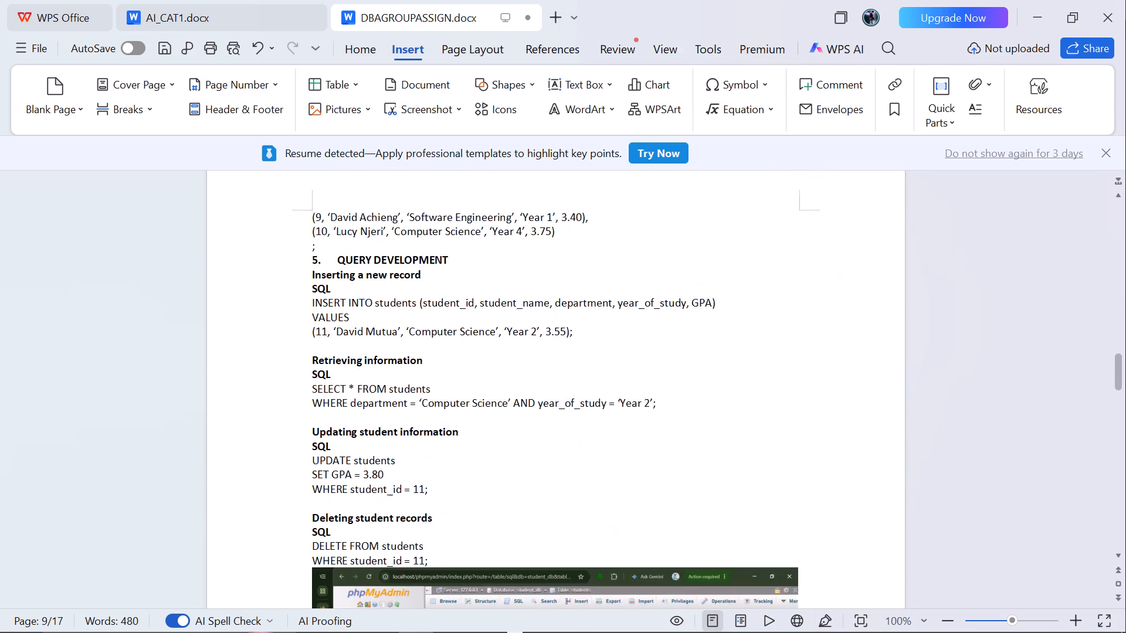
click(484, 404)
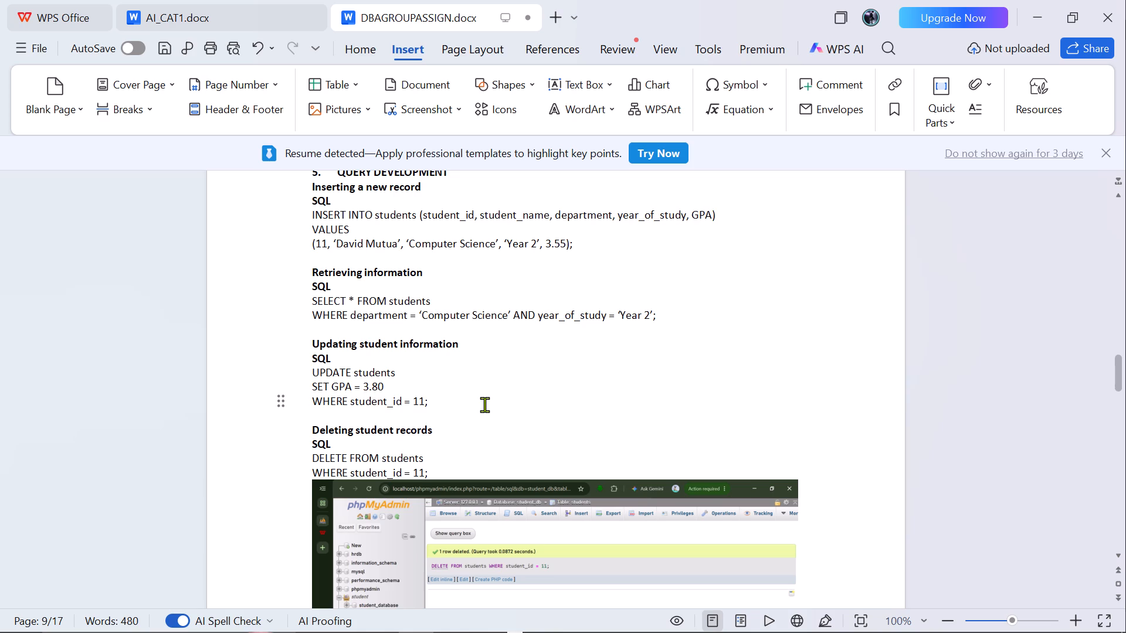
key(Return)
key(ctrl+v)
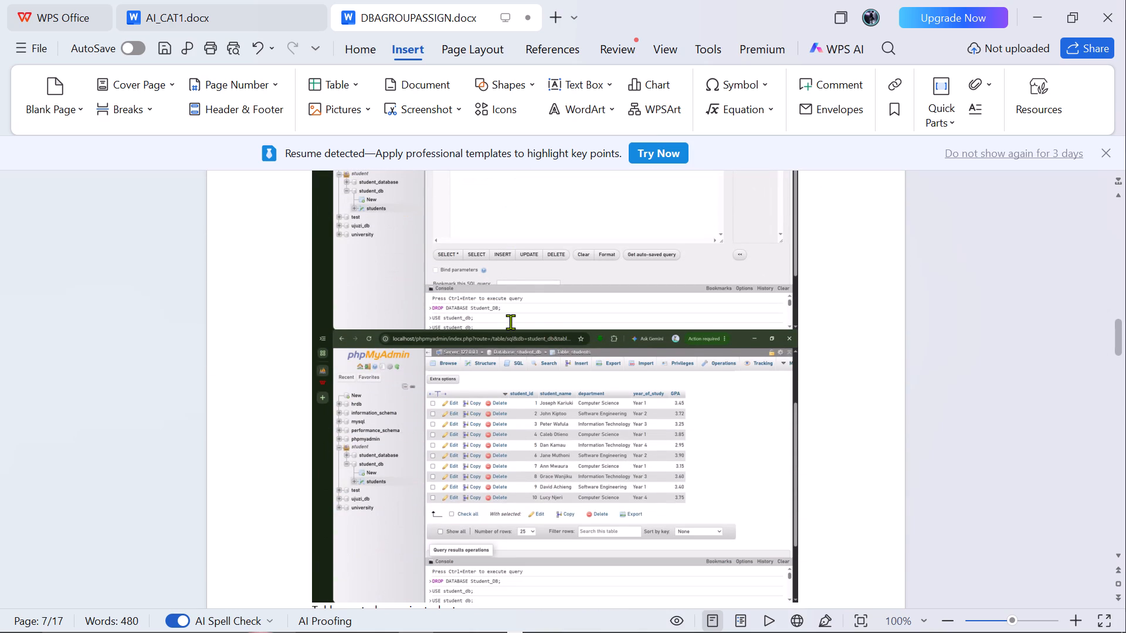
Move the screenshot of the students table listing records 1 to 10 to a new line below the executed DELETE statement's screenshot.
click(520, 374)
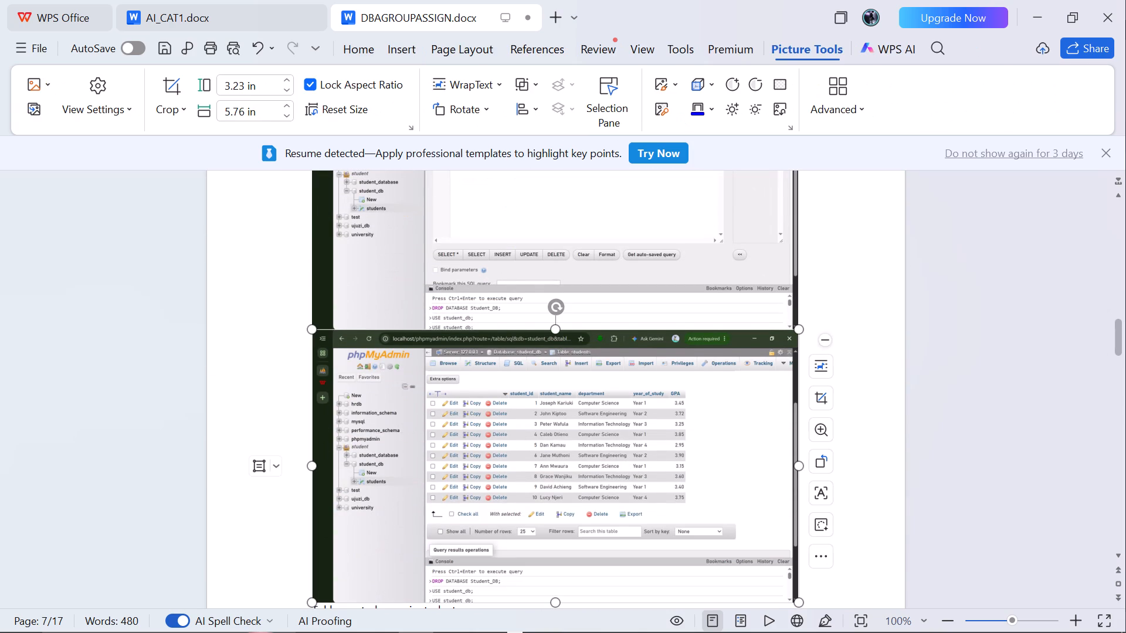
key(ctrl+x)
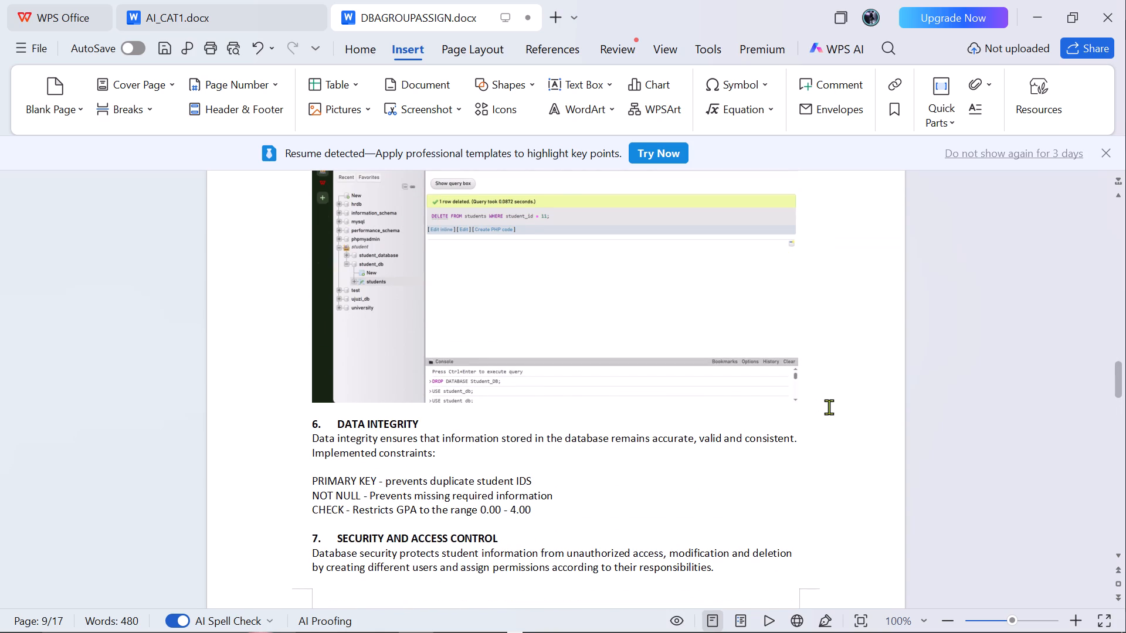
click(823, 396)
key(Return)
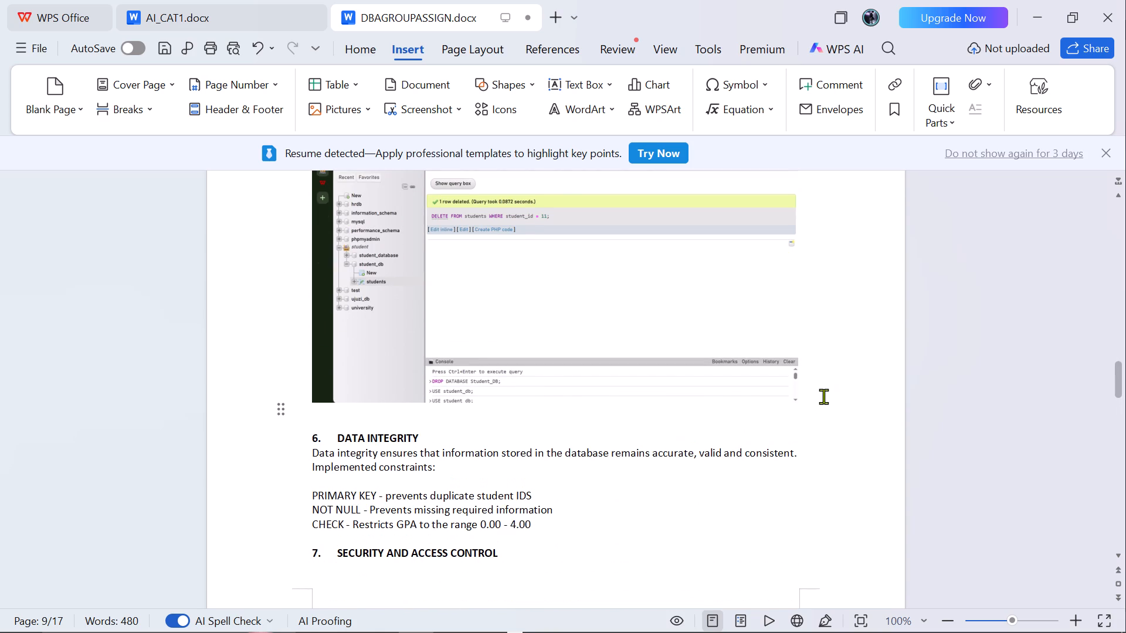
key(ctrl+v)
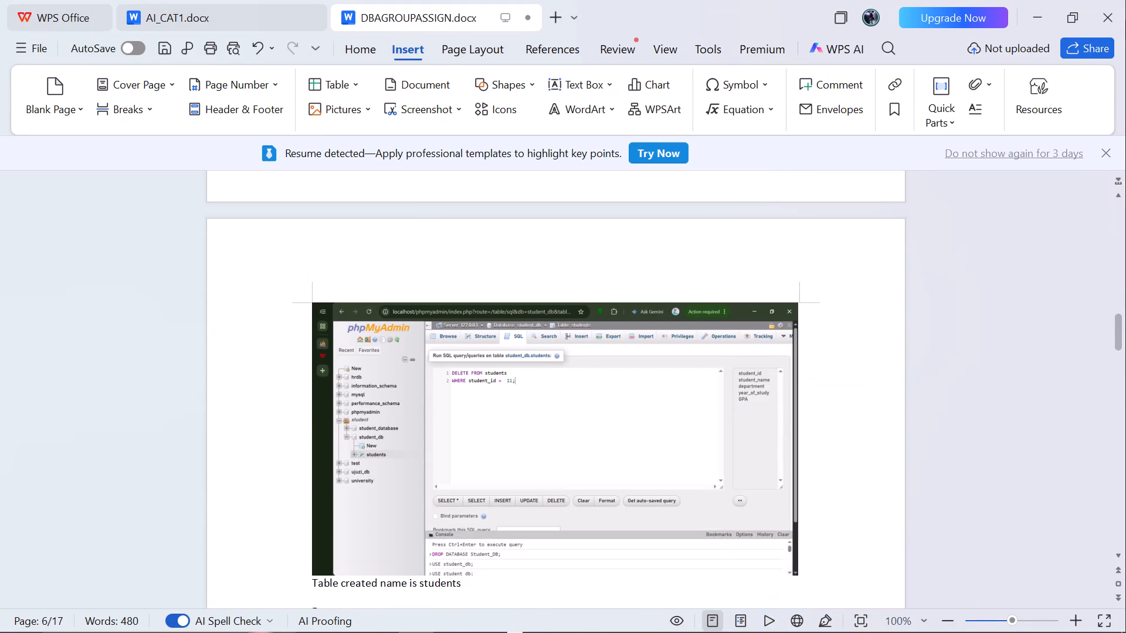
Move the screenshot of the DELETE query editor to directly below its SQL code under Deleting student records, above the executed statement's screenshot.
click(643, 468)
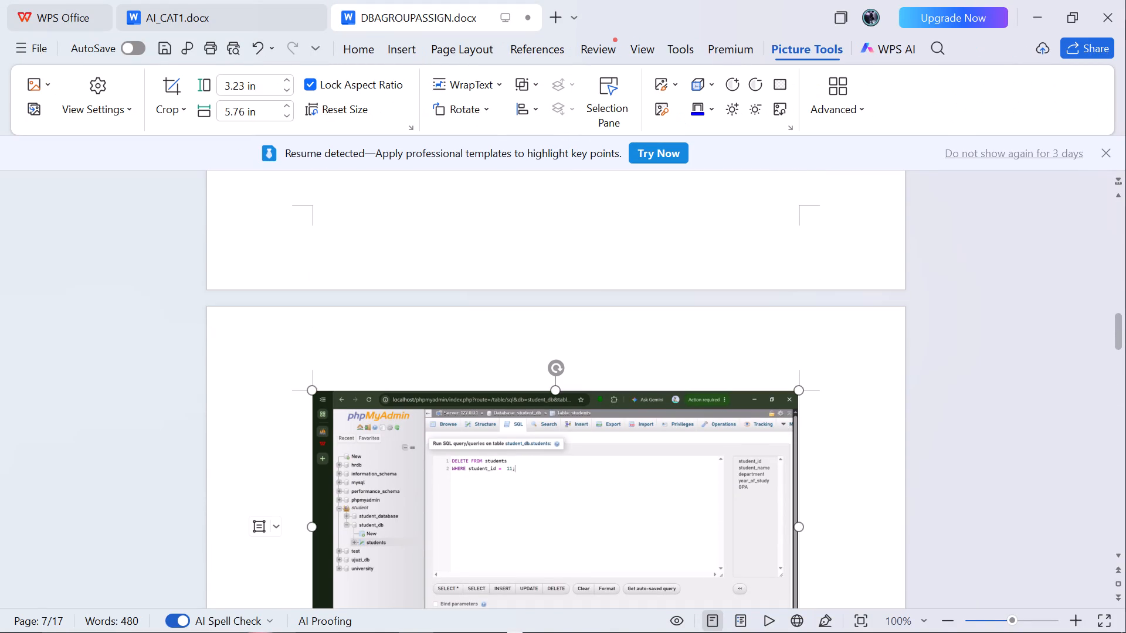
click(642, 290)
click(637, 277)
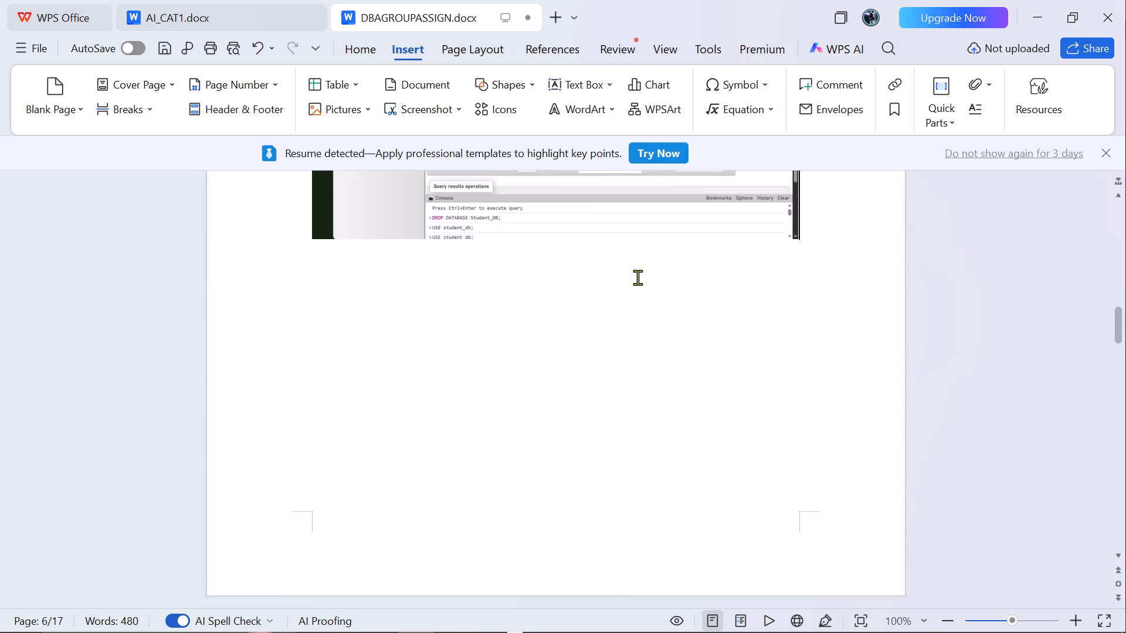
click(637, 277)
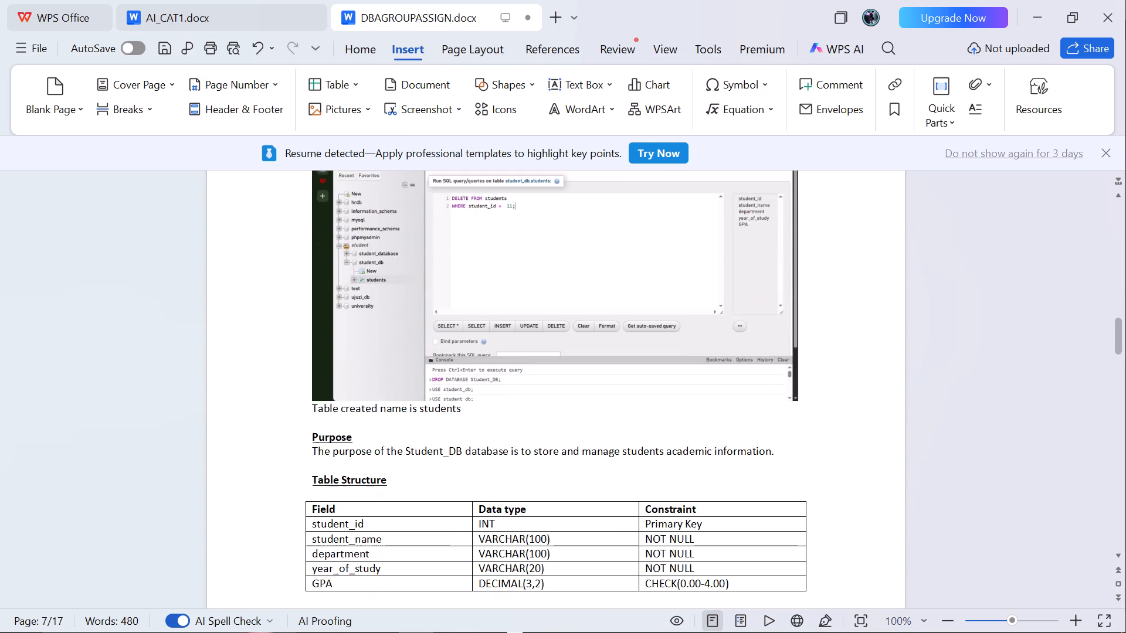
key(ctrl+x)
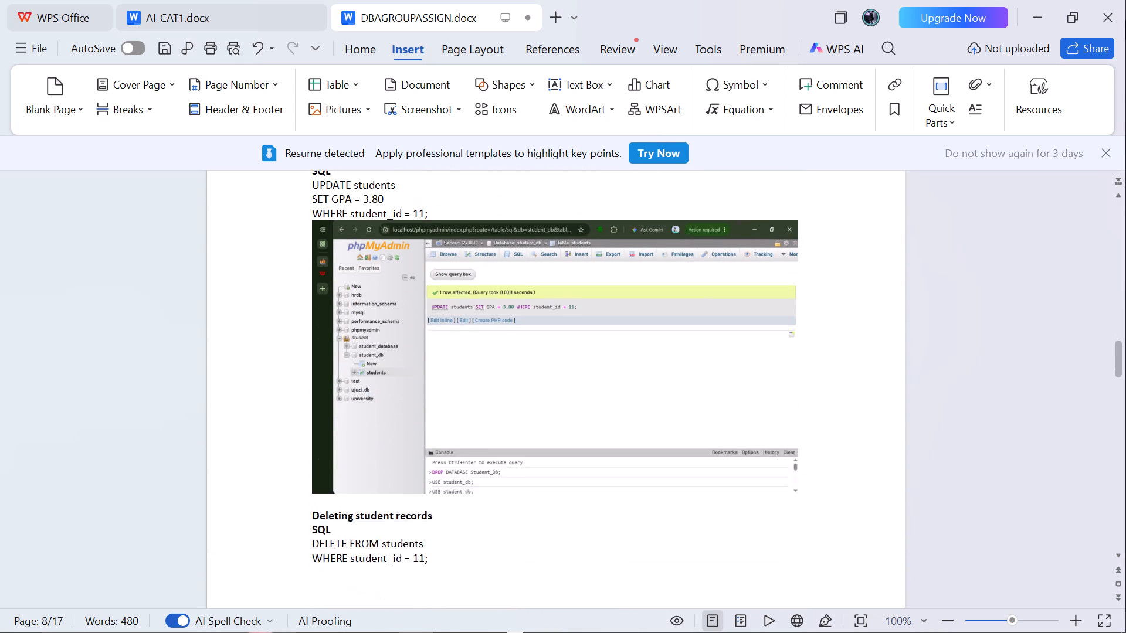
click(528, 447)
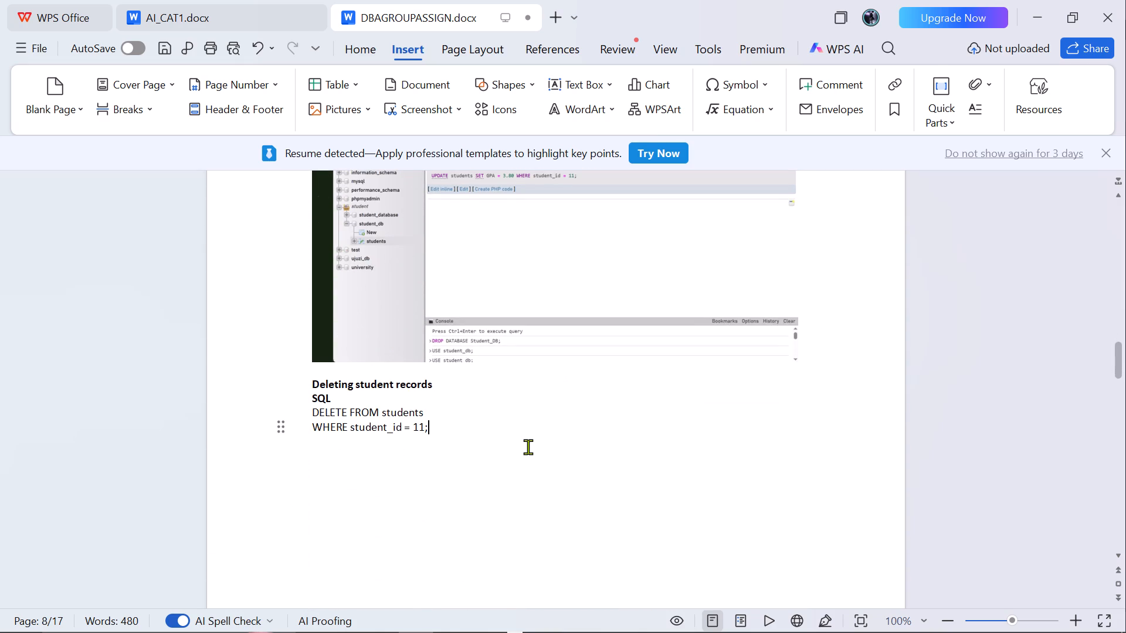
key(Return)
key(ctrl+v)
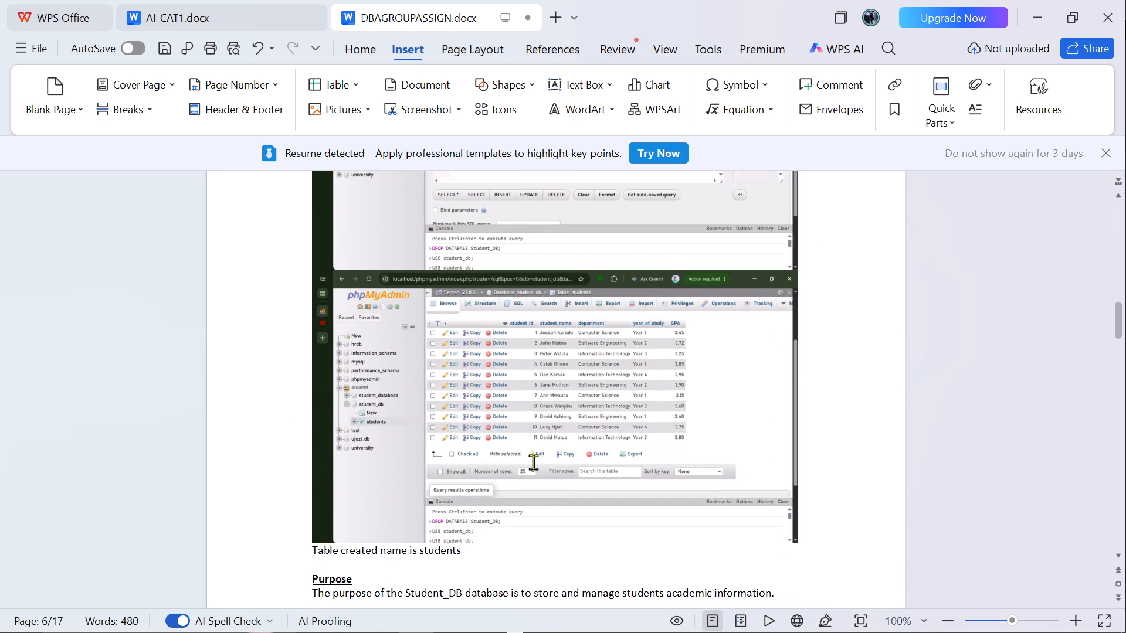
Move the screenshot of the students table listing records 1 to 11 to a new line below the executed UPDATE statement's screenshot.
click(531, 439)
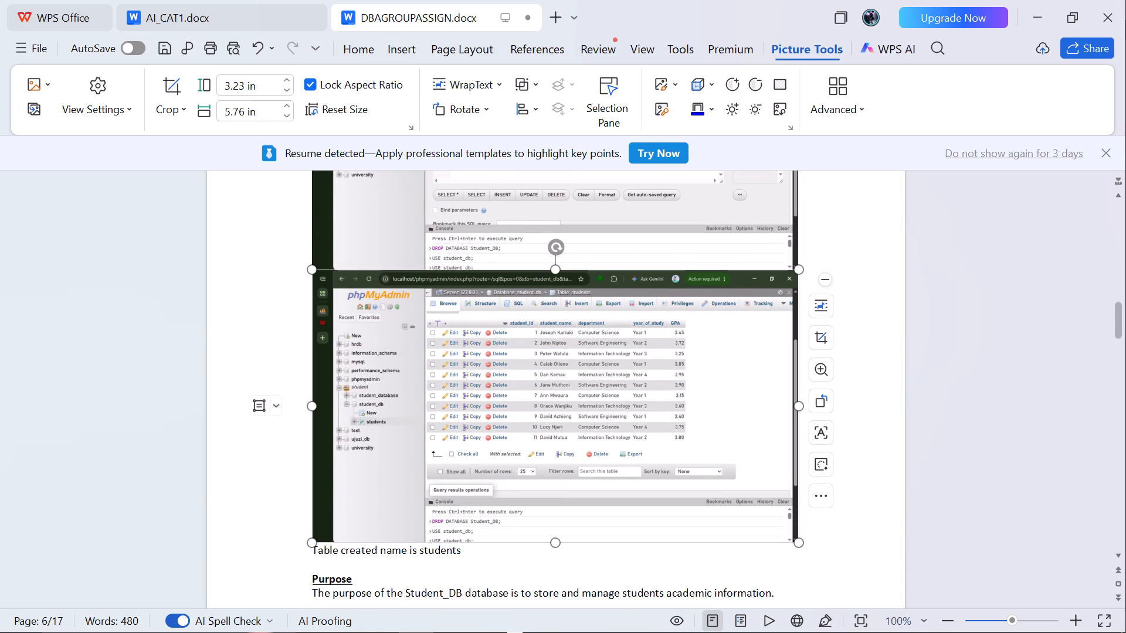
key(ctrl+x)
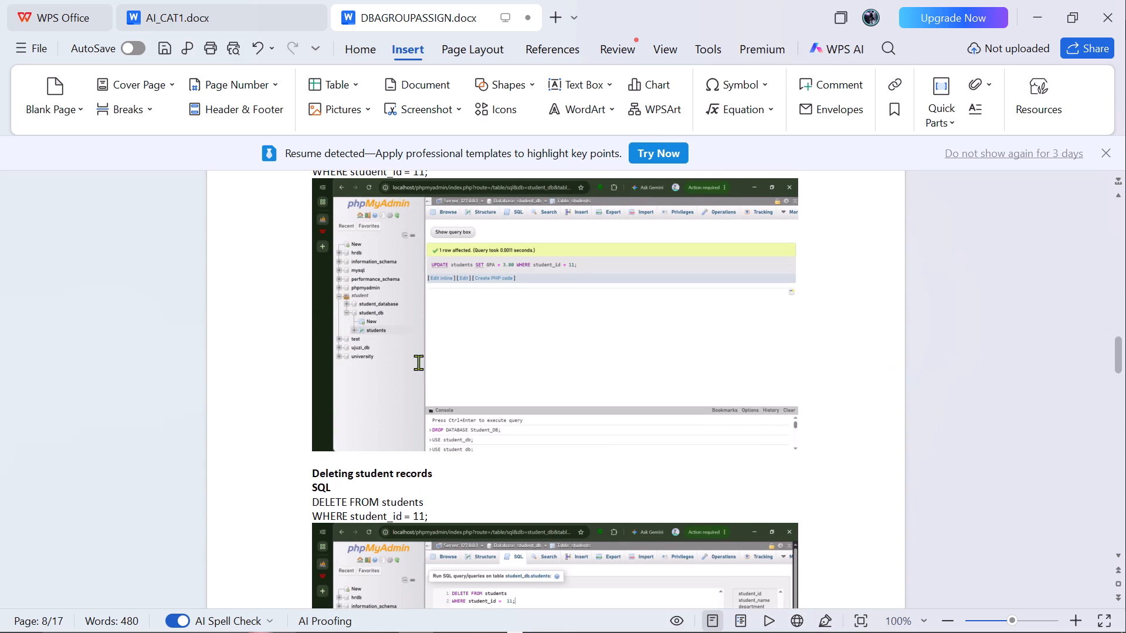
click(834, 396)
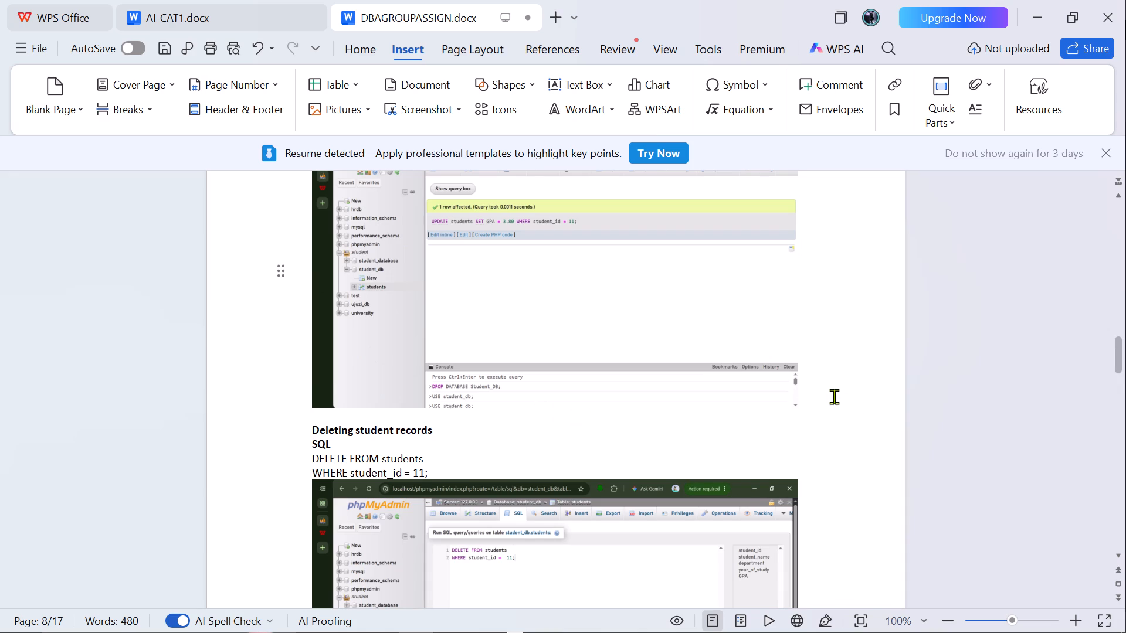
key(Return)
key(ctrl+v)
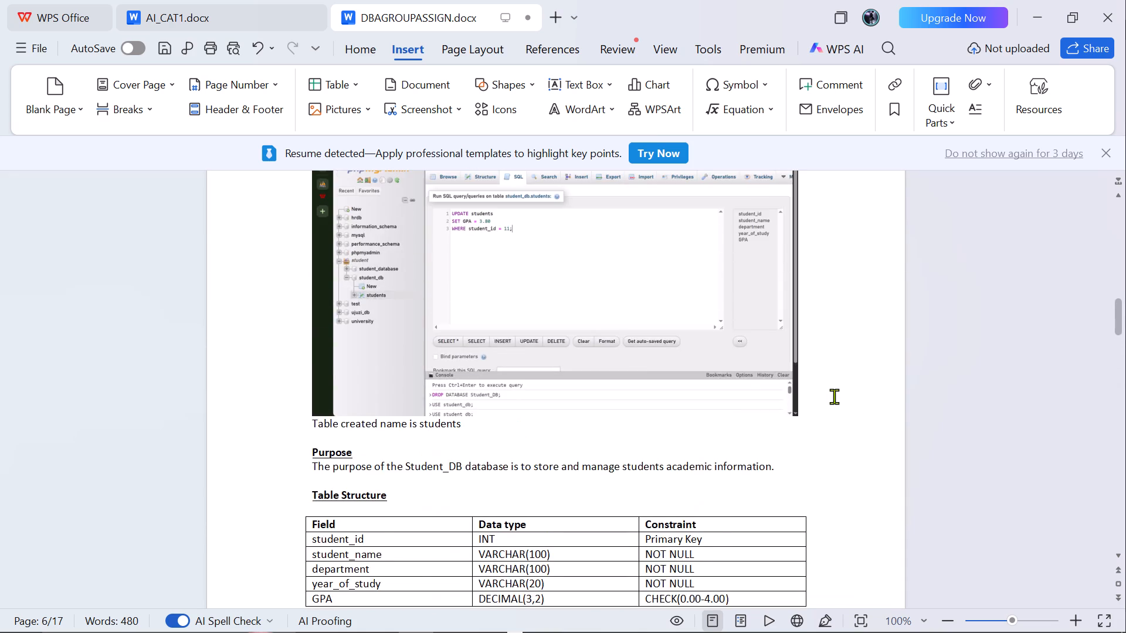
Move the screenshot of the UPDATE query editor to directly below its SQL code under Updating student information, above the executed statement's screenshot.
click(677, 410)
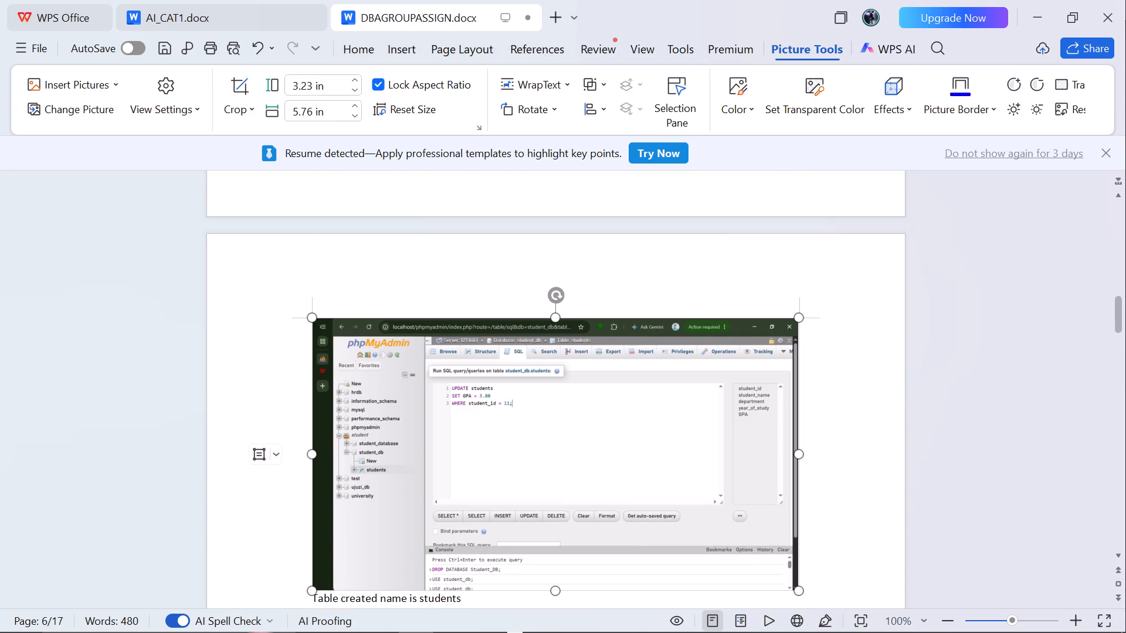
key(ctrl+x)
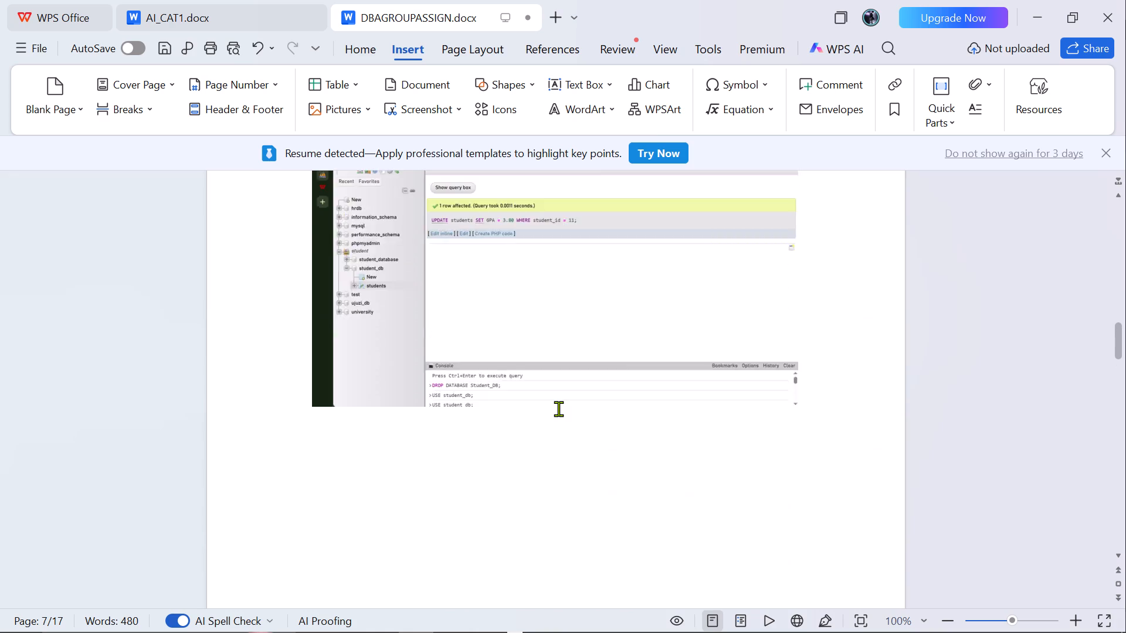
click(484, 294)
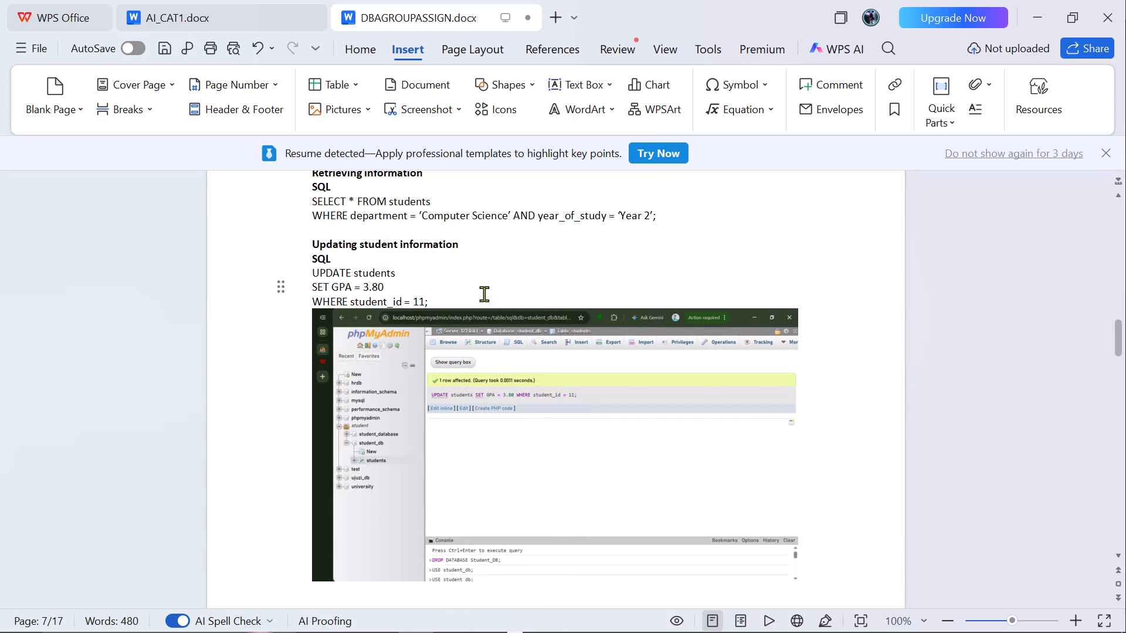
click(484, 300)
key(Return)
key(ctrl+v)
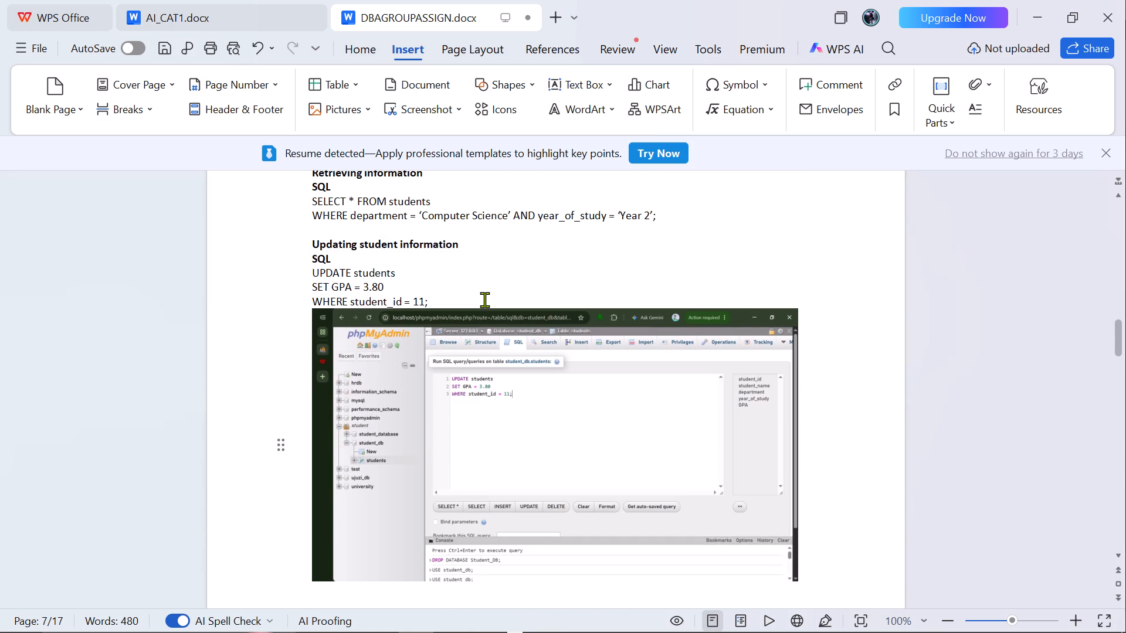
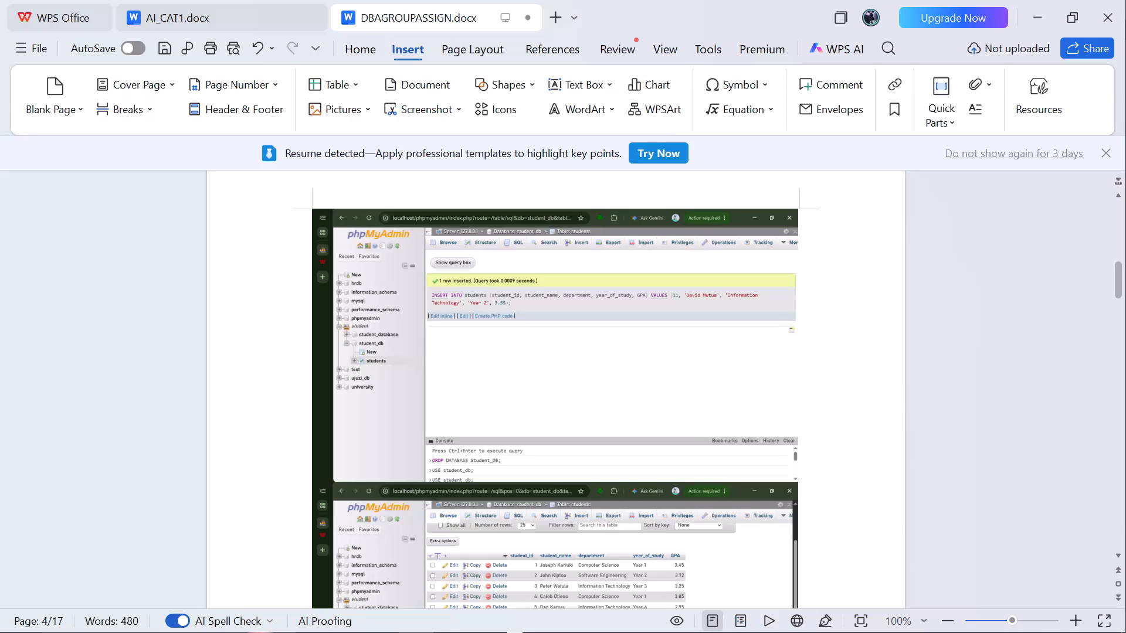
Move the screenshot of the executed single-row INSERT statement to a new line below its SQL code under Inserting a new record.
click(551, 330)
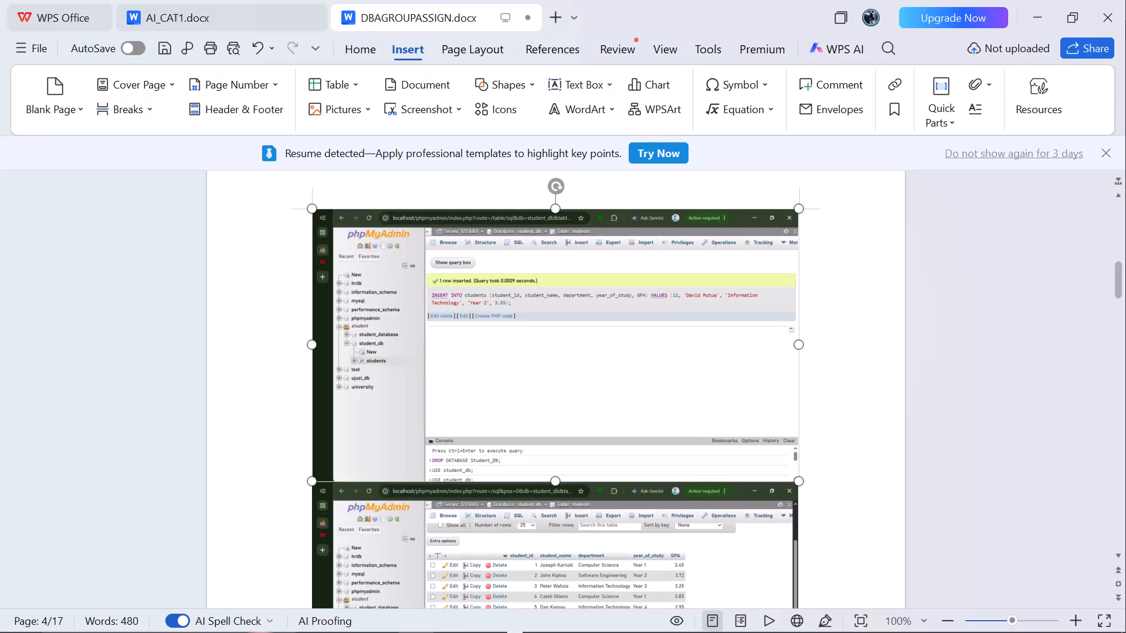
key(ctrl+x)
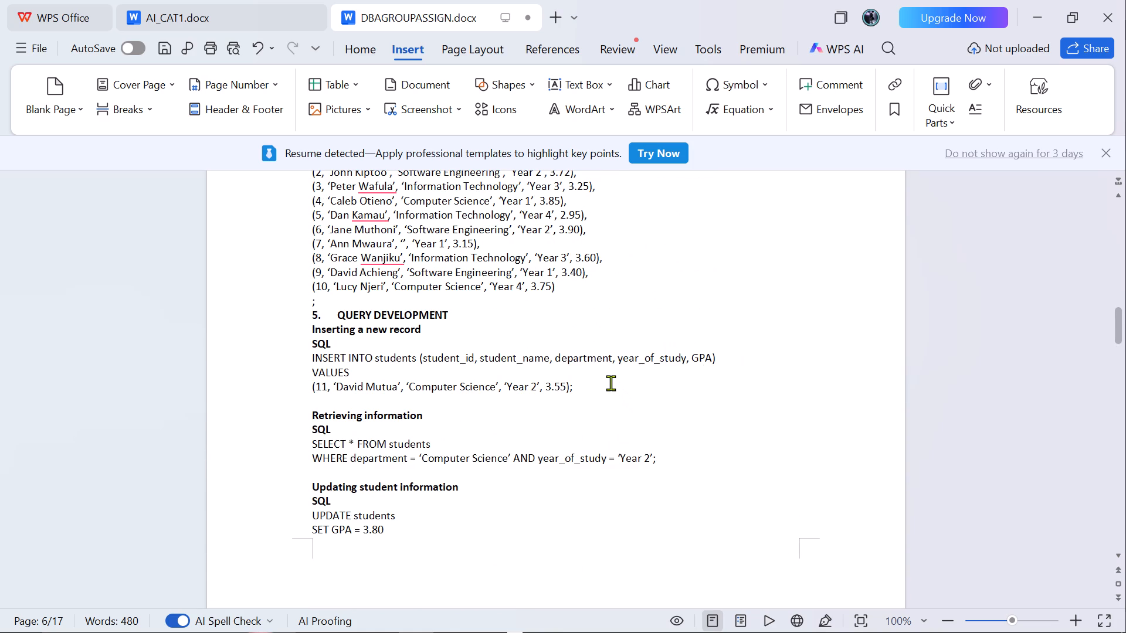
click(611, 383)
key(Return)
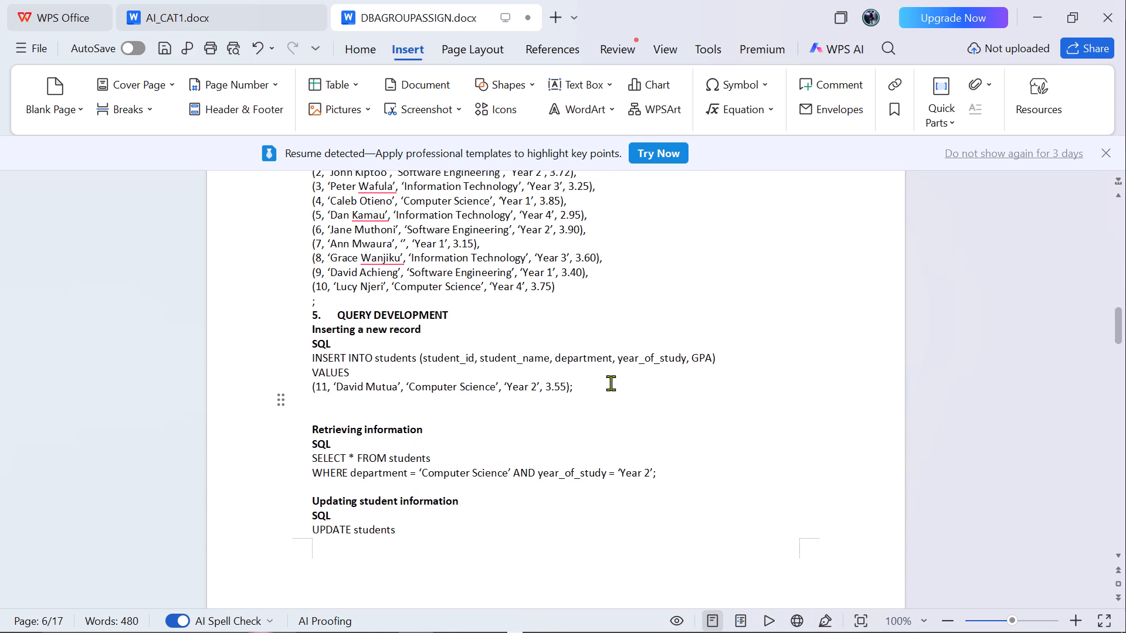
key(ctrl+v)
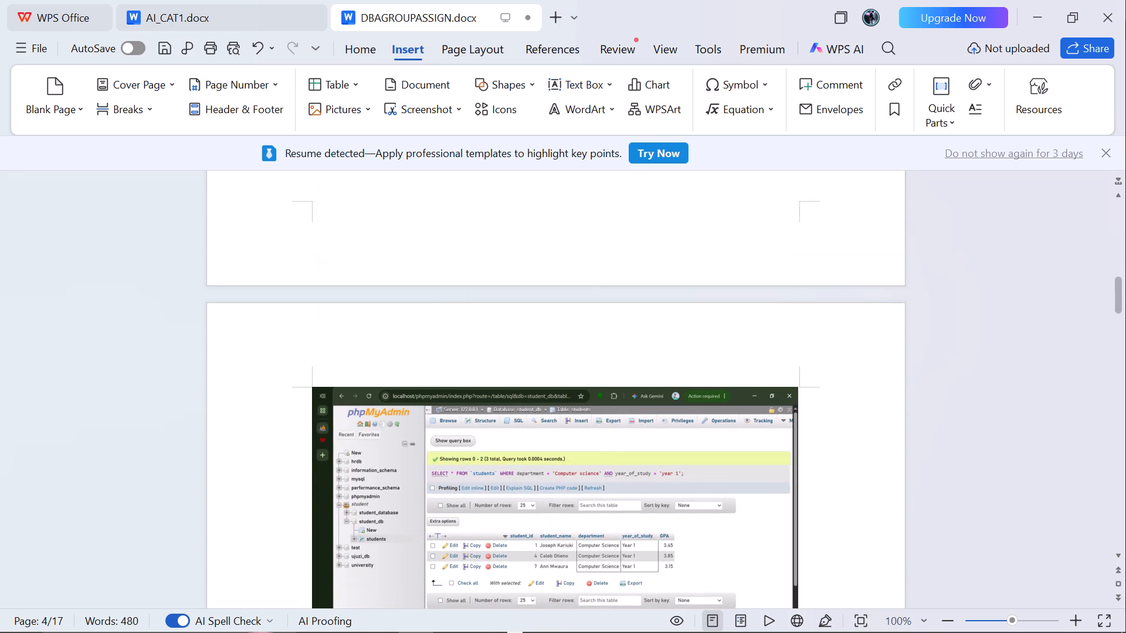
Move the screenshot of the executed SELECT statement with its result rows to a new line below the SQL code under Retrieving information.
click(605, 446)
key(ctrl+x)
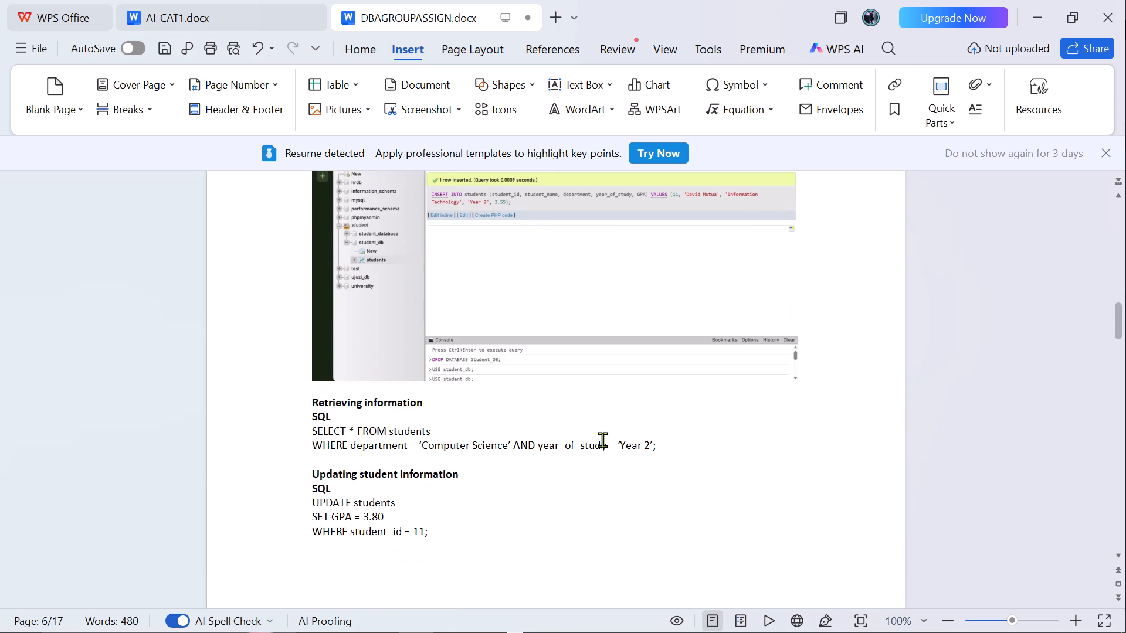
click(694, 451)
key(Return)
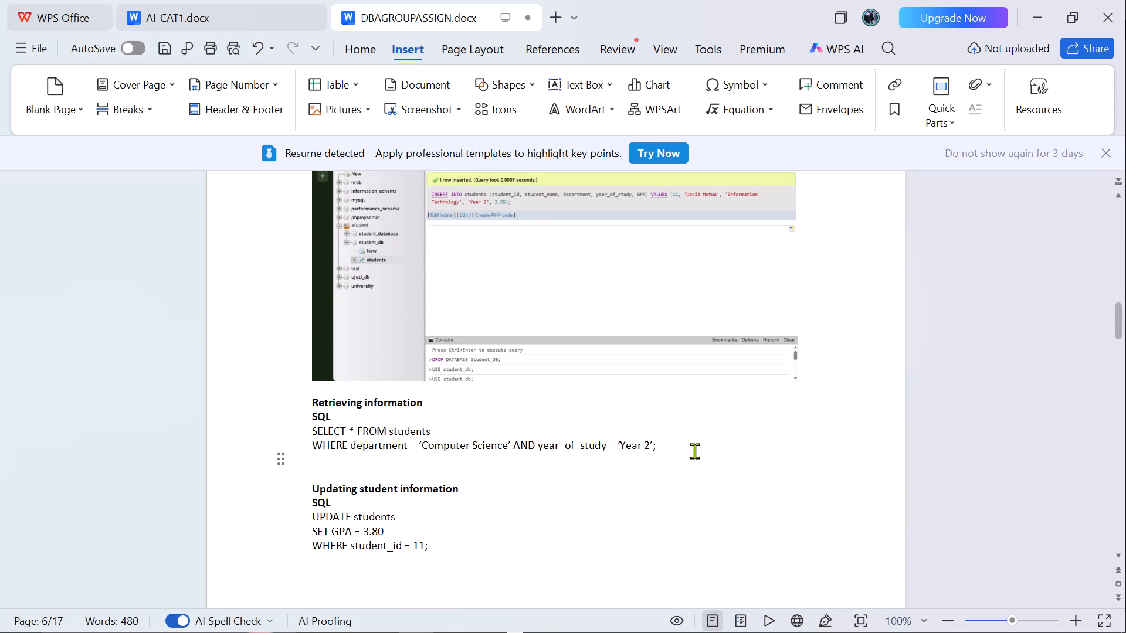
key(ctrl+v)
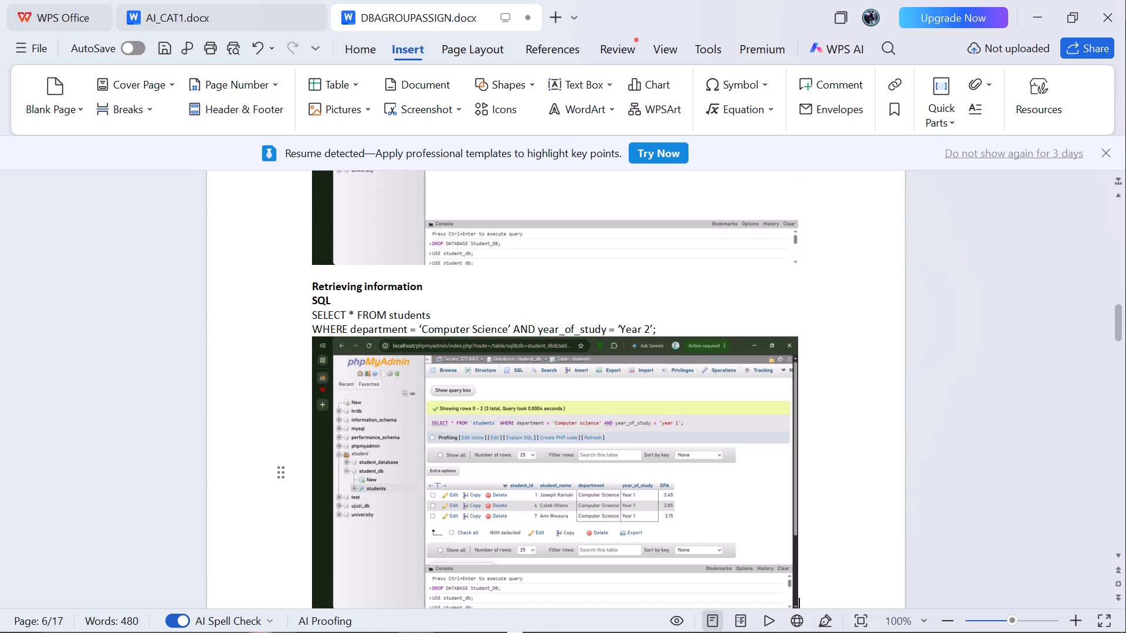
Change the year_of_study value in the SELECT statement under Retrieving information to 'Year 1'.
click(649, 331)
key(BackSpace)
key(1)
click(713, 310)
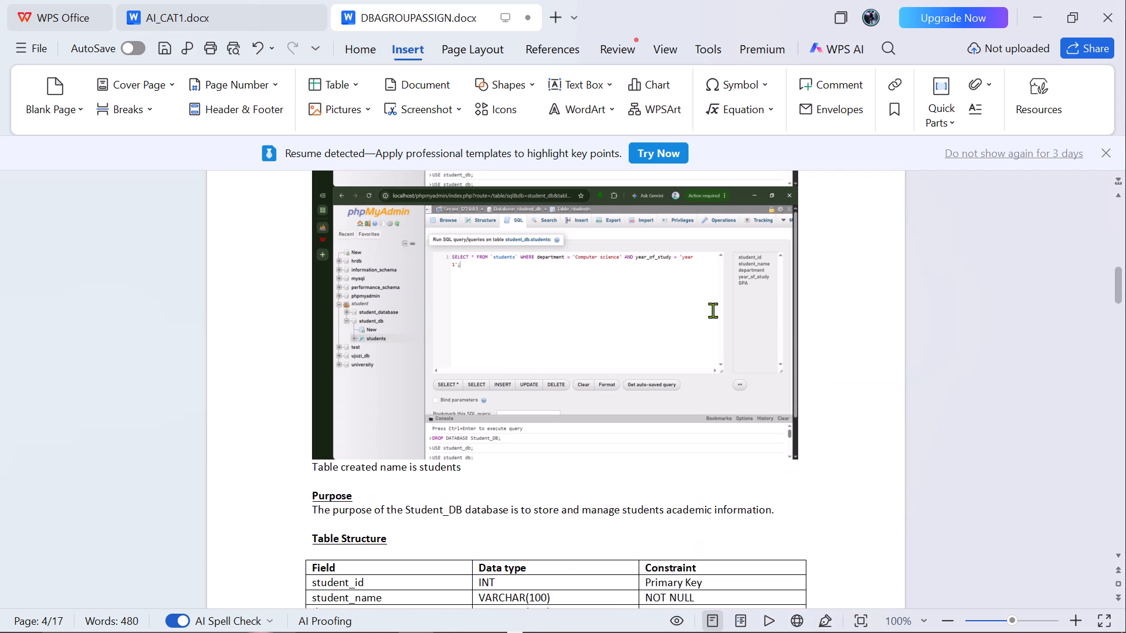
Move the screenshot of the SELECT query editor to directly below its SQL code under Retrieving information, above the executed statement's screenshot.
click(605, 272)
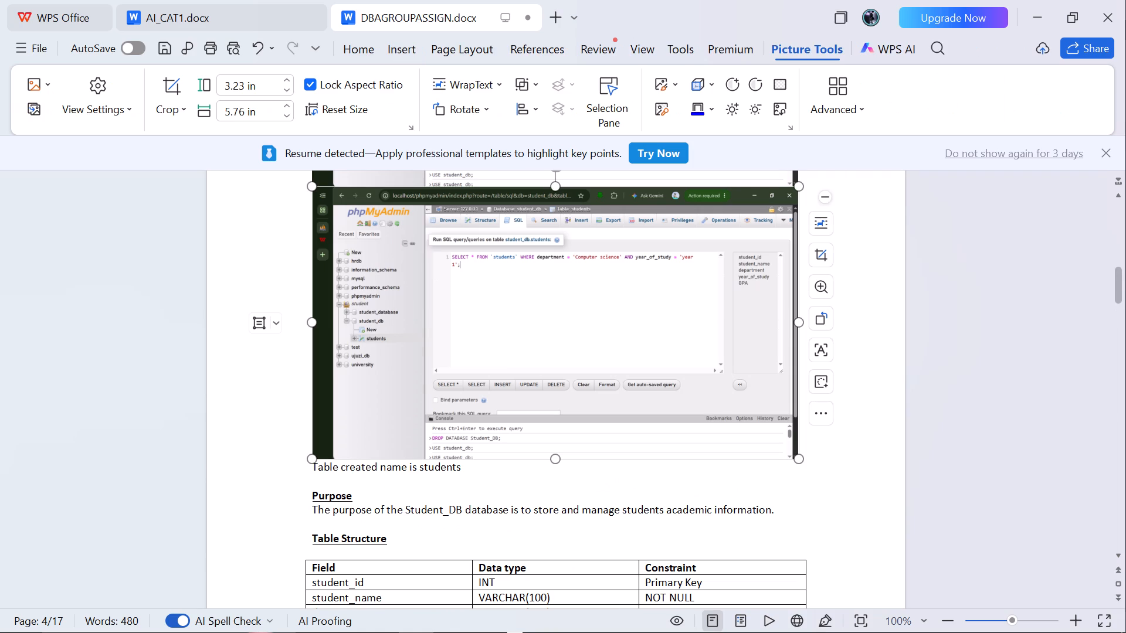
key(ctrl+x)
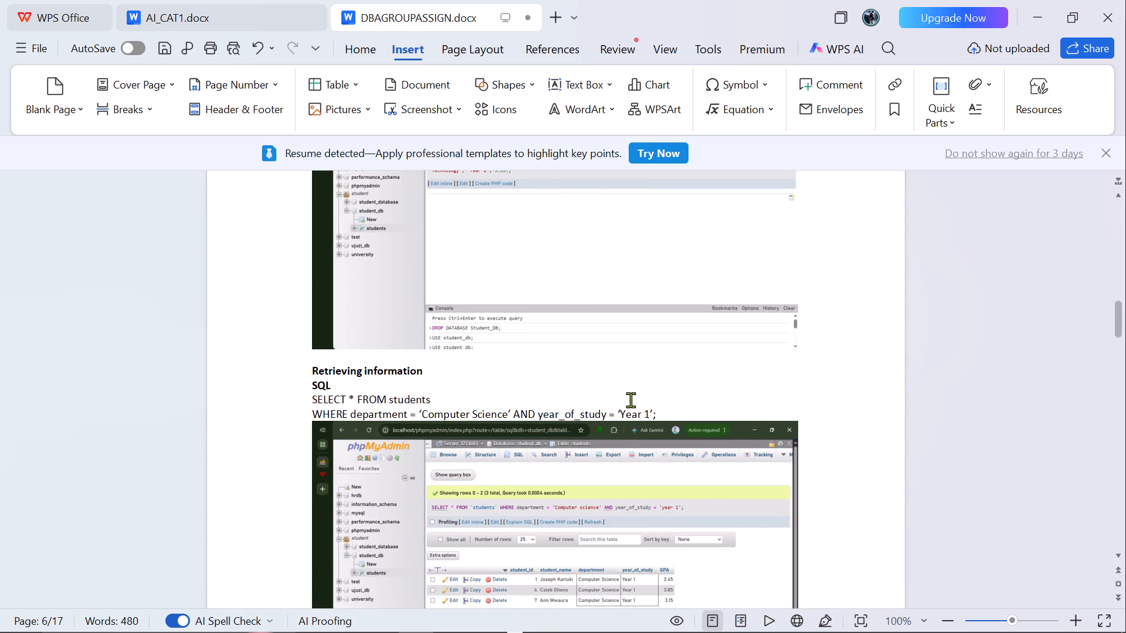
click(679, 405)
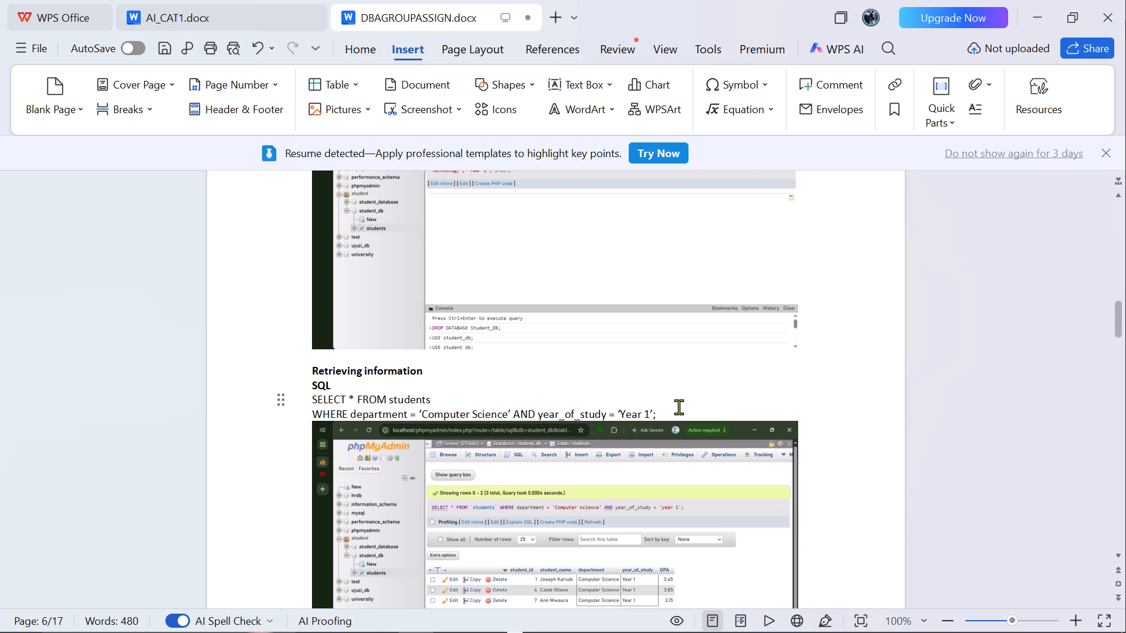
click(679, 409)
key(Return)
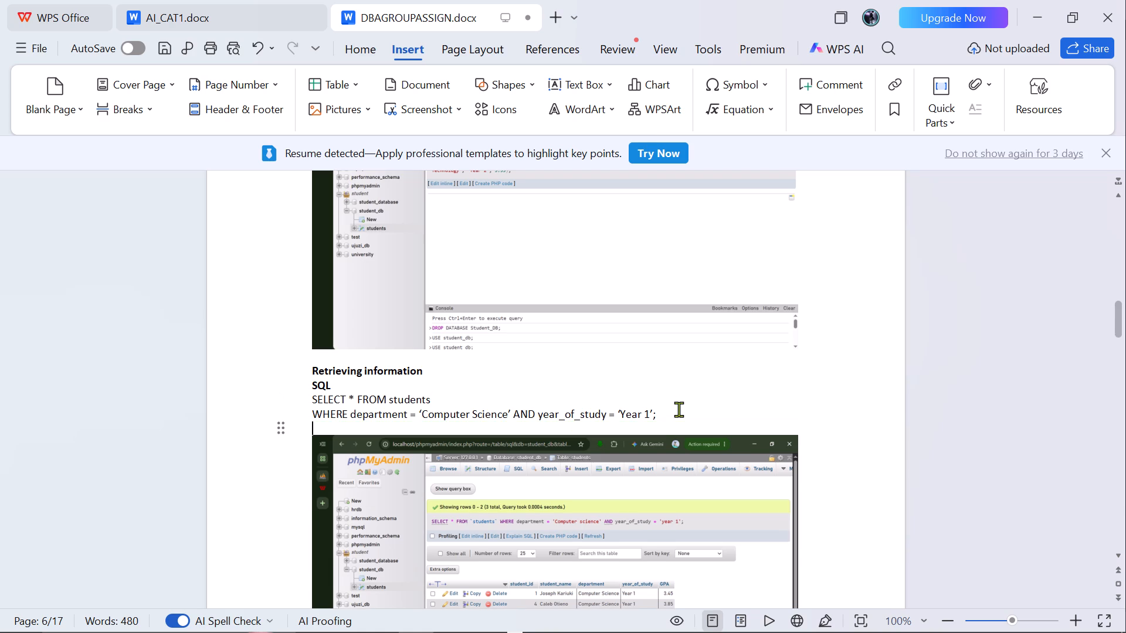
key(ctrl+v)
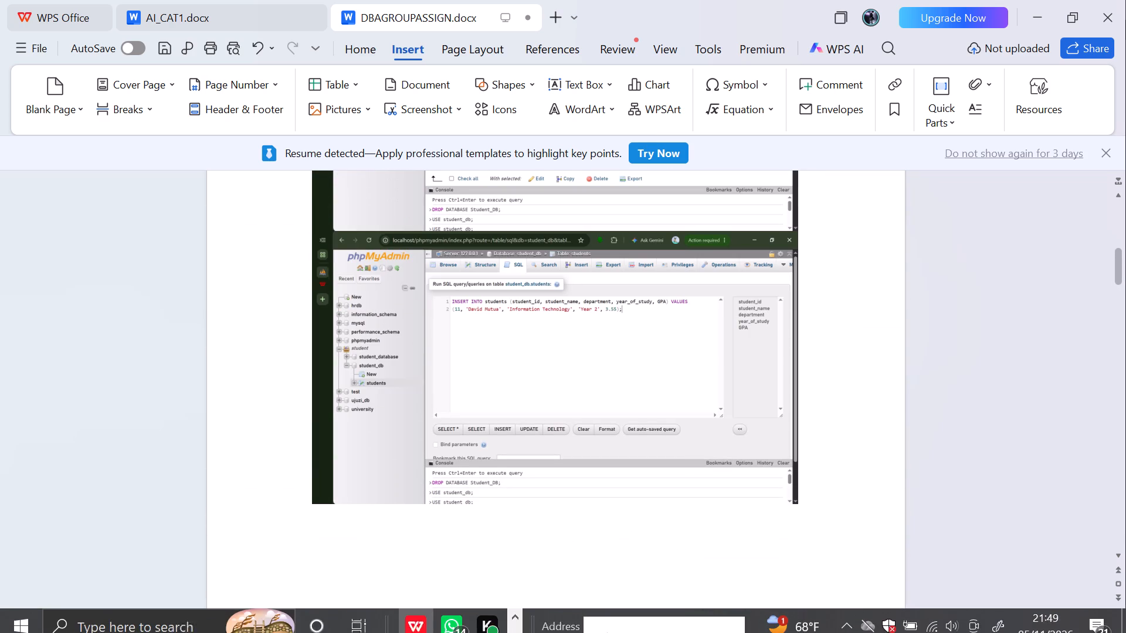
Move the screenshot of the record 11 INSERT query editor to directly below its SQL code under Inserting a new record, above the executed statement's screenshot.
click(688, 395)
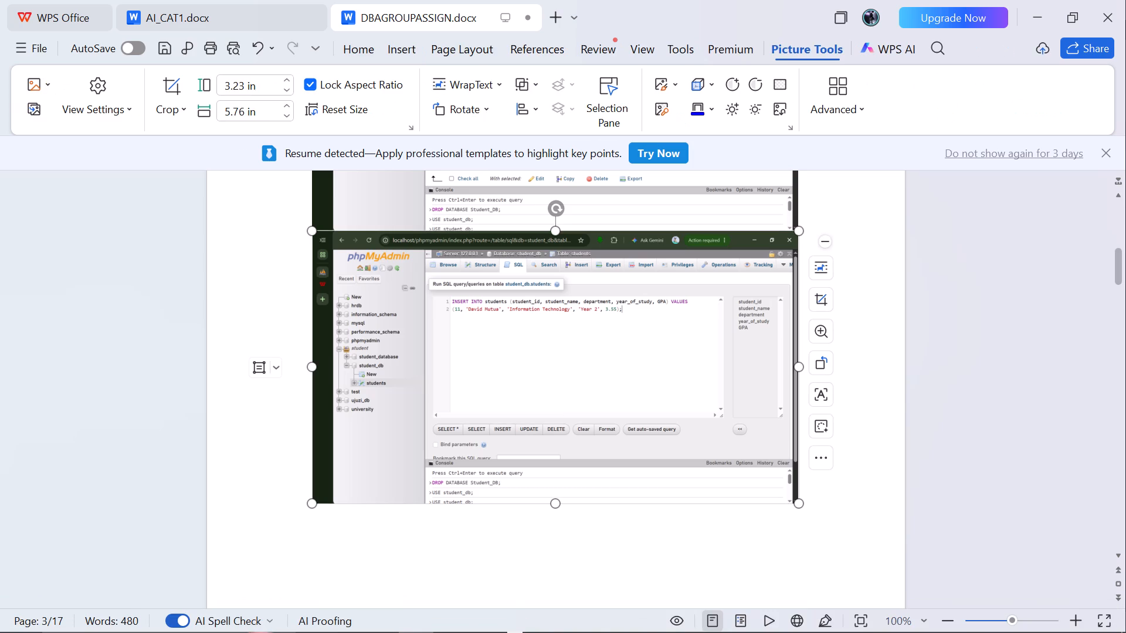
key(ctrl+x)
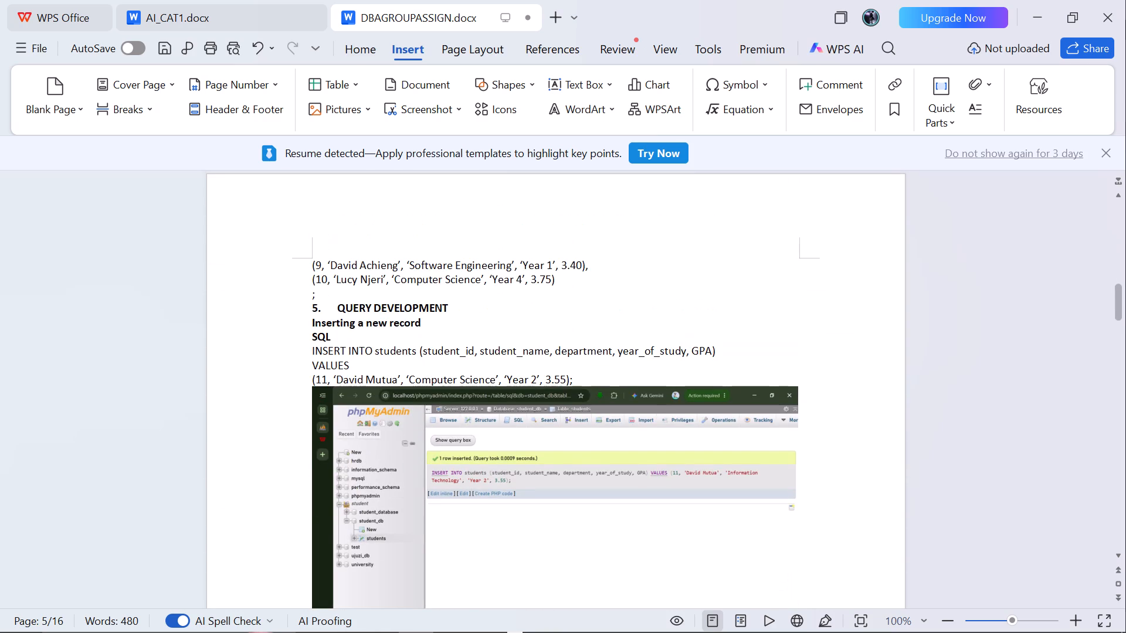
click(629, 328)
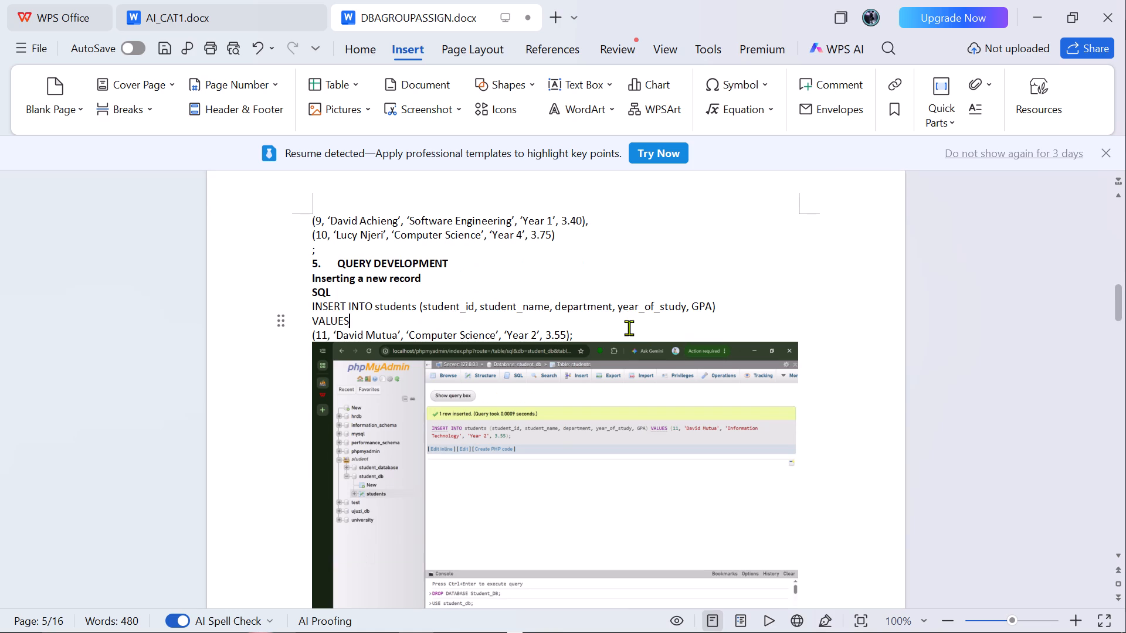
click(618, 331)
key(Return)
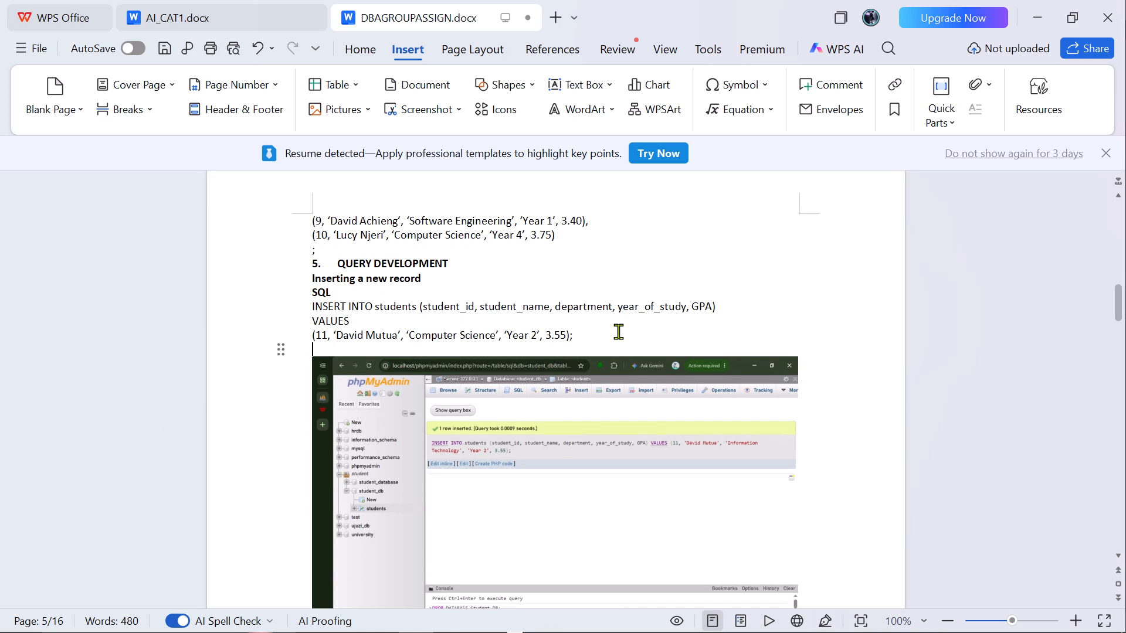
key(ctrl+v)
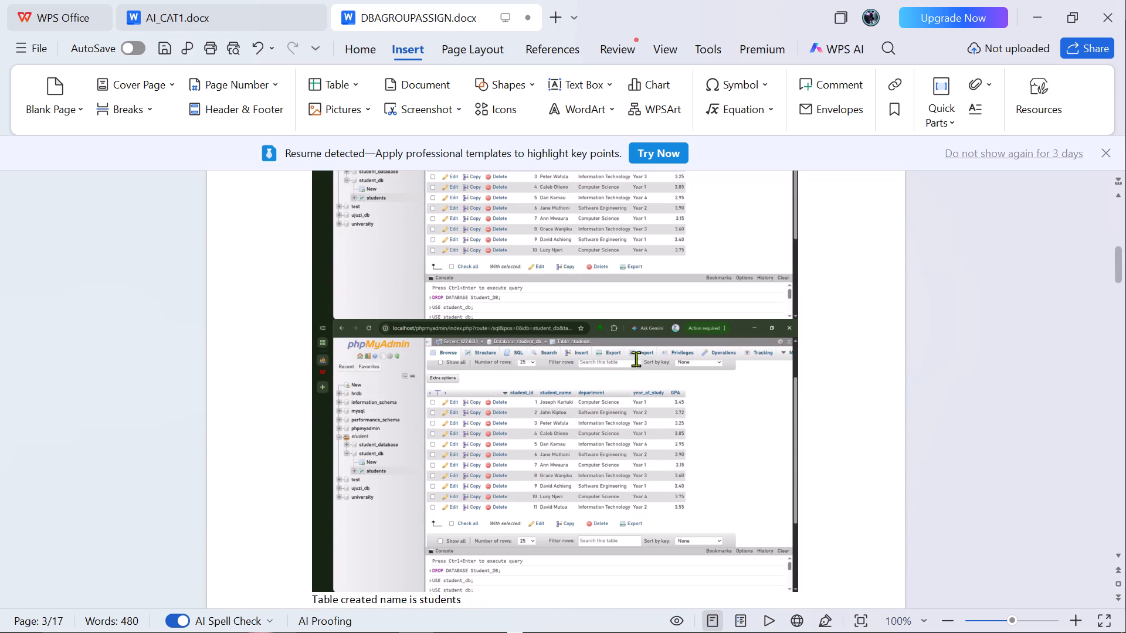
Move the screenshot of the students table listing records 1 to 11 to a new line below the executed single-row INSERT statement's screenshot.
click(637, 394)
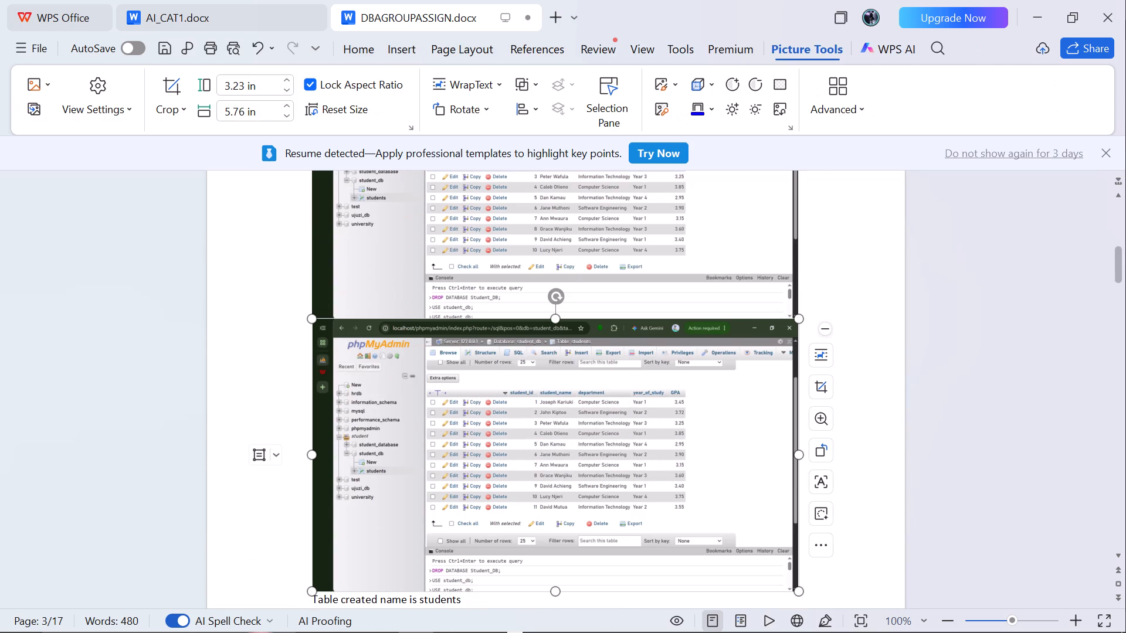
key(ctrl+x)
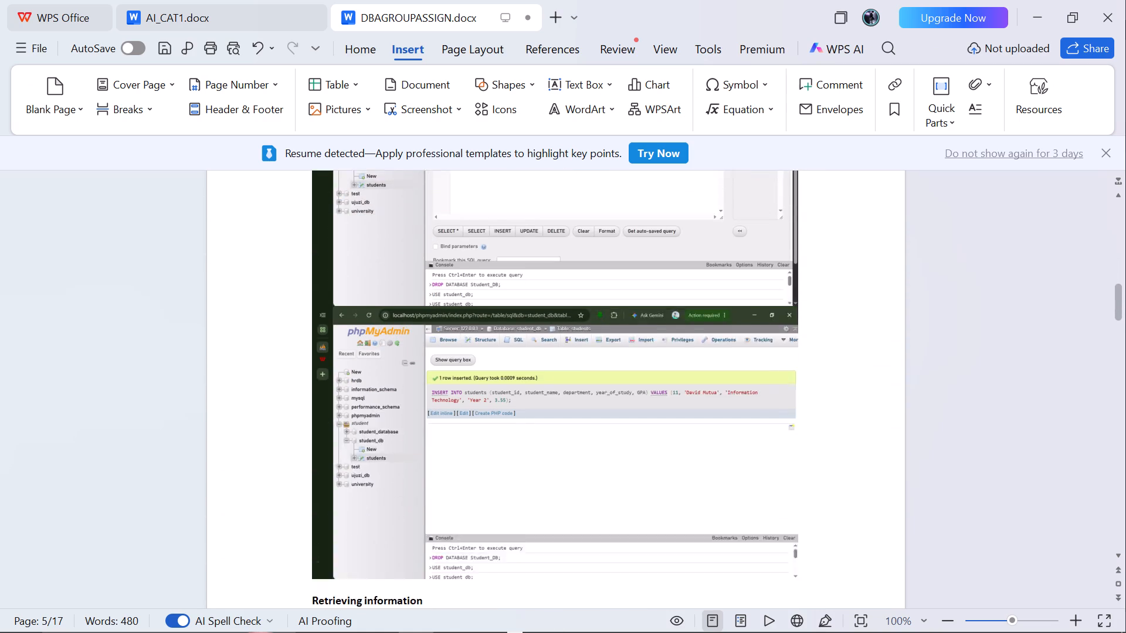
click(844, 437)
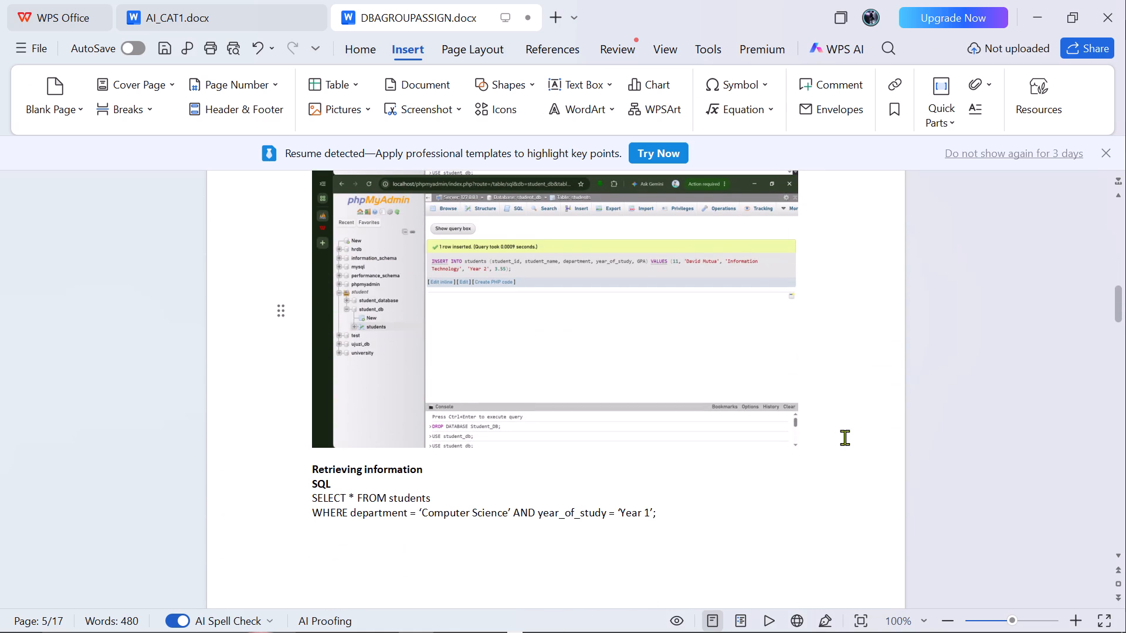
key(Return)
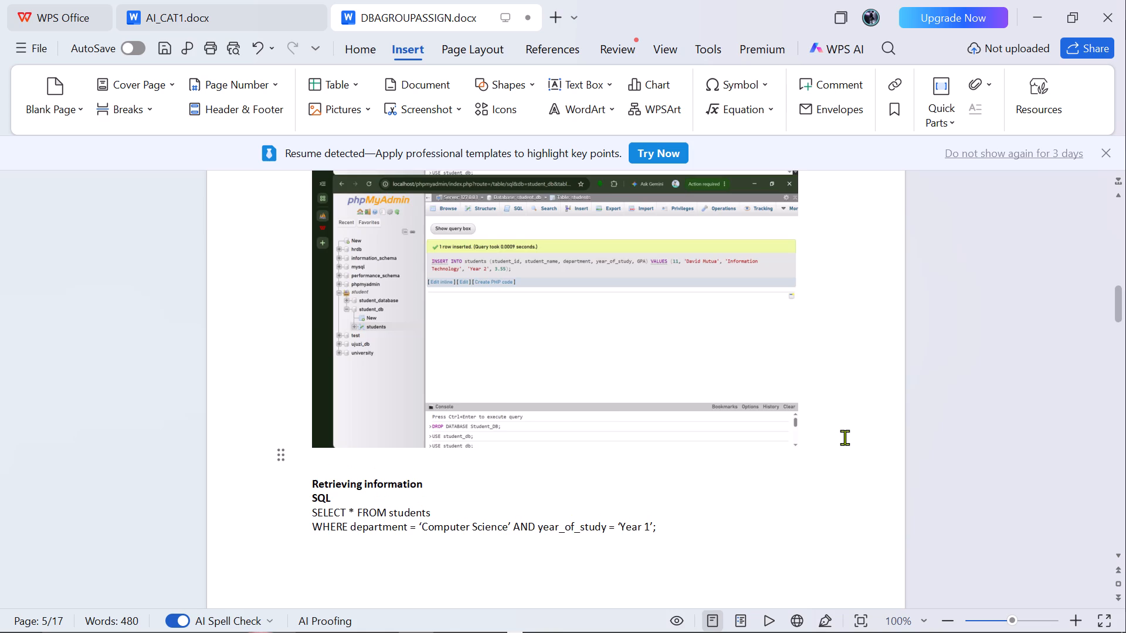
key(ctrl+v)
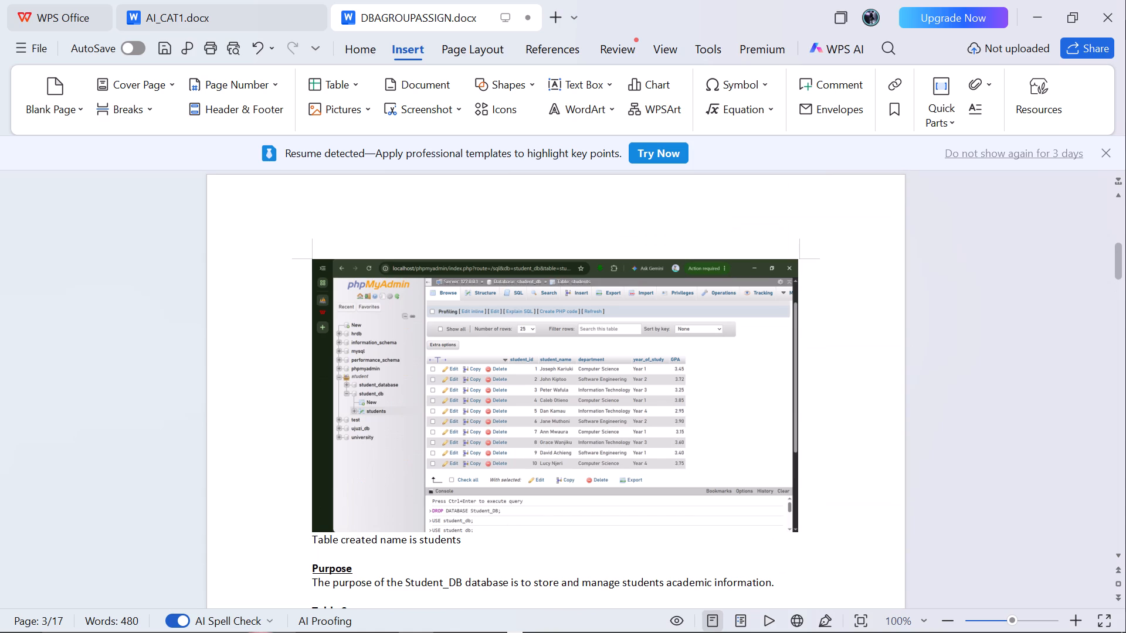
Move the screenshot of the students table listing records 1 to 10 to a new line below the ten-record INSERT code, above the Query Development heading.
drag(730, 441, 713, 419)
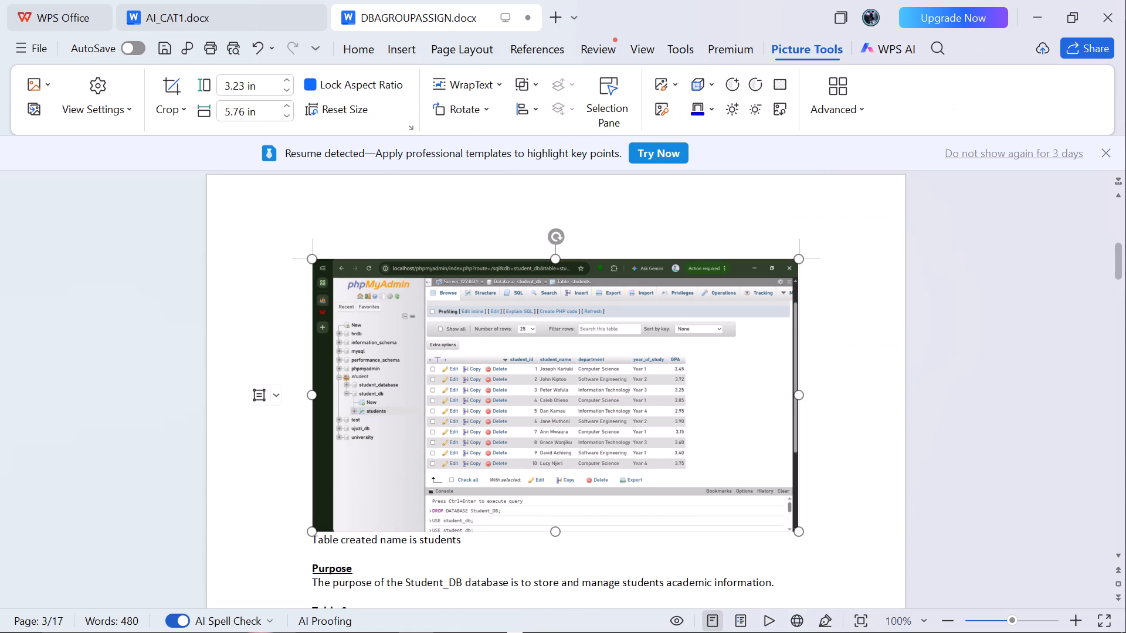
drag(713, 419, 711, 417)
key(ctrl+x)
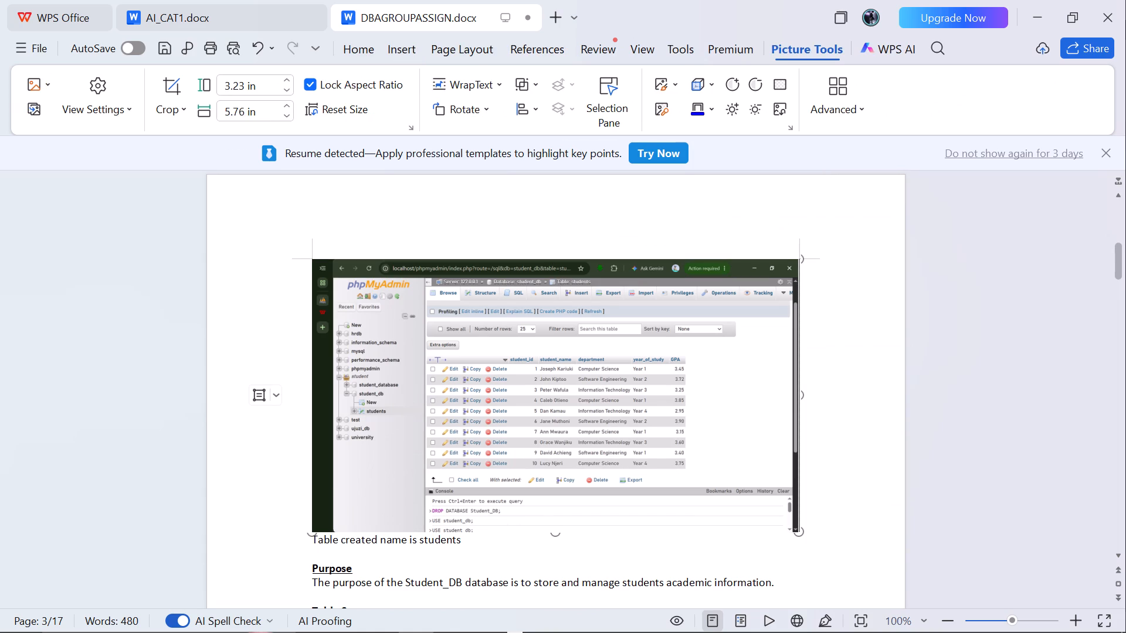
click(625, 419)
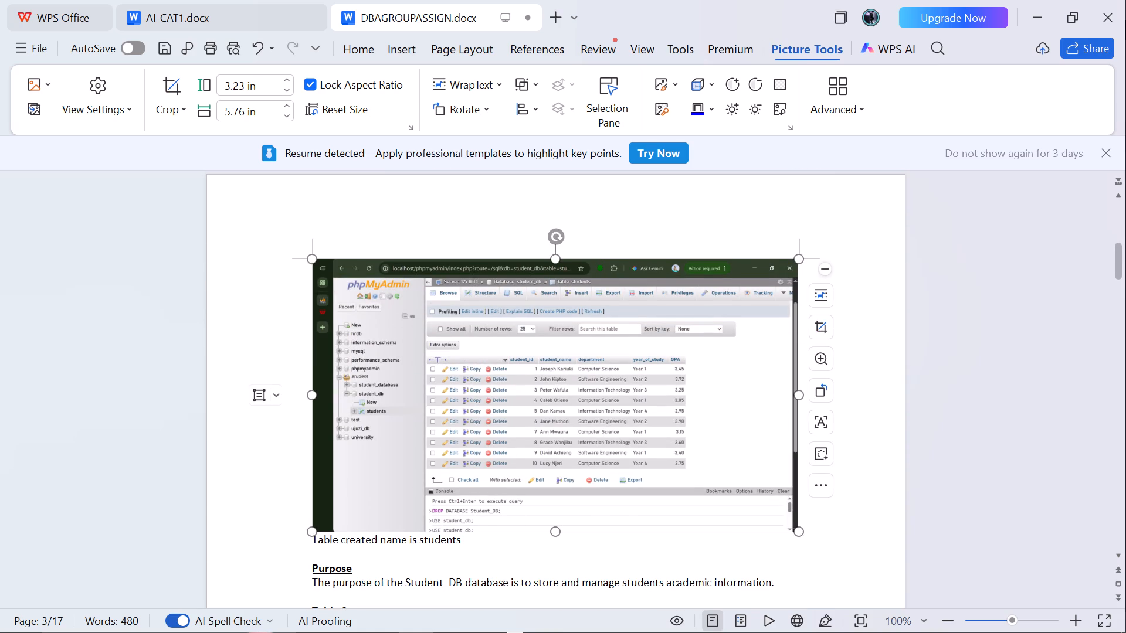
key(ctrl+x)
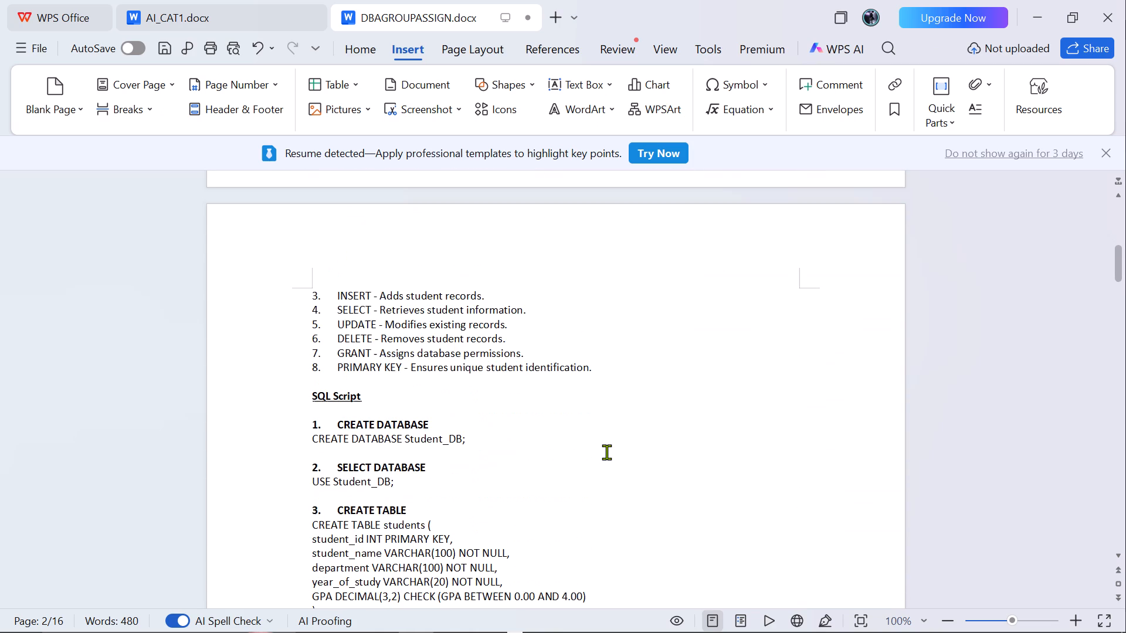
click(622, 552)
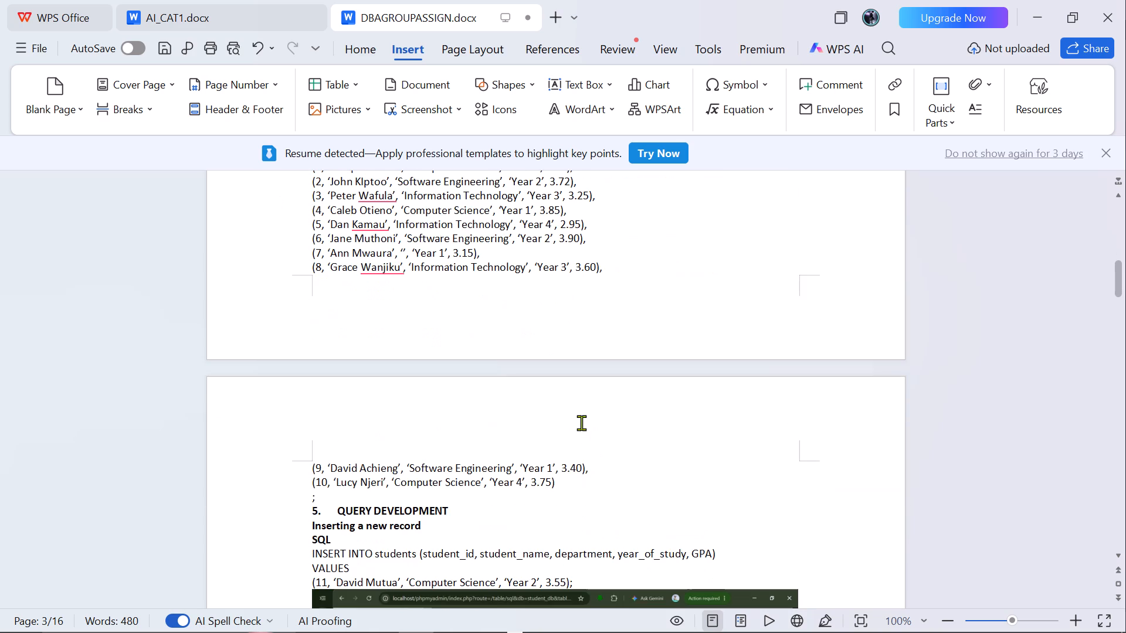
click(367, 496)
key(Return)
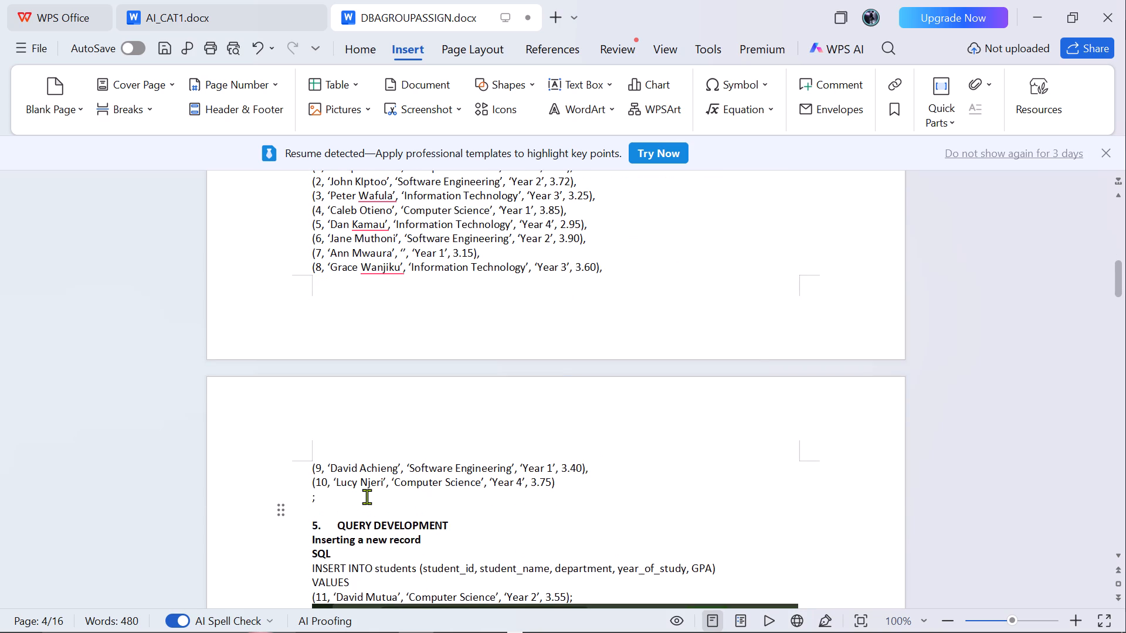
key(ctrl+v)
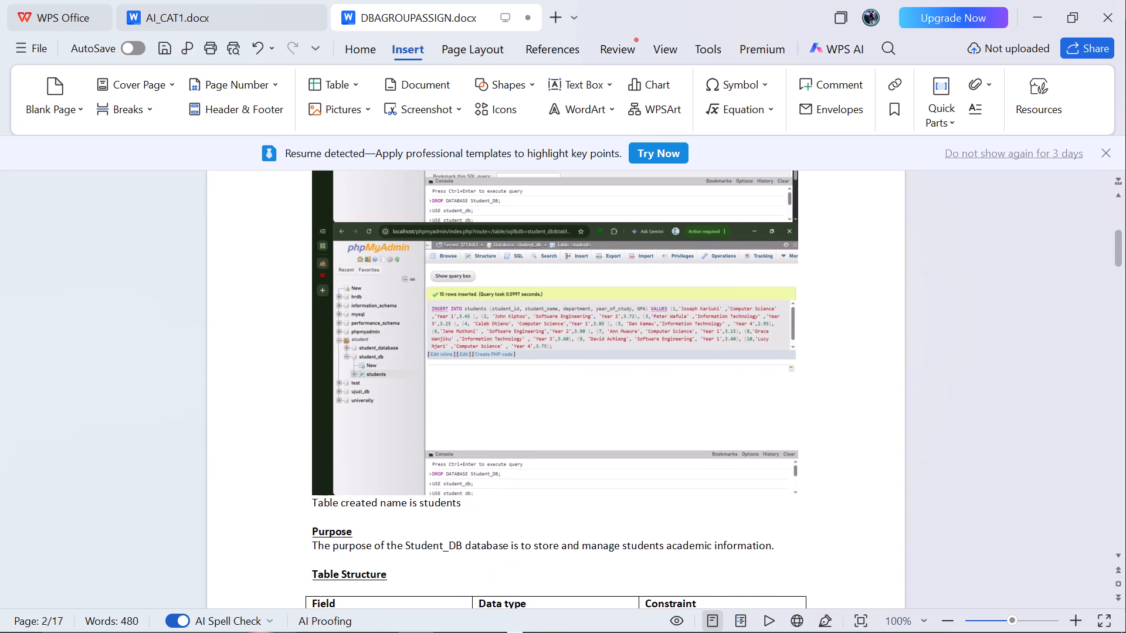
Move the screenshot of the executed ten-row INSERT statement to directly below its SQL code, above the screenshot of the table's records 1 to 10.
click(514, 376)
key(ctrl+x)
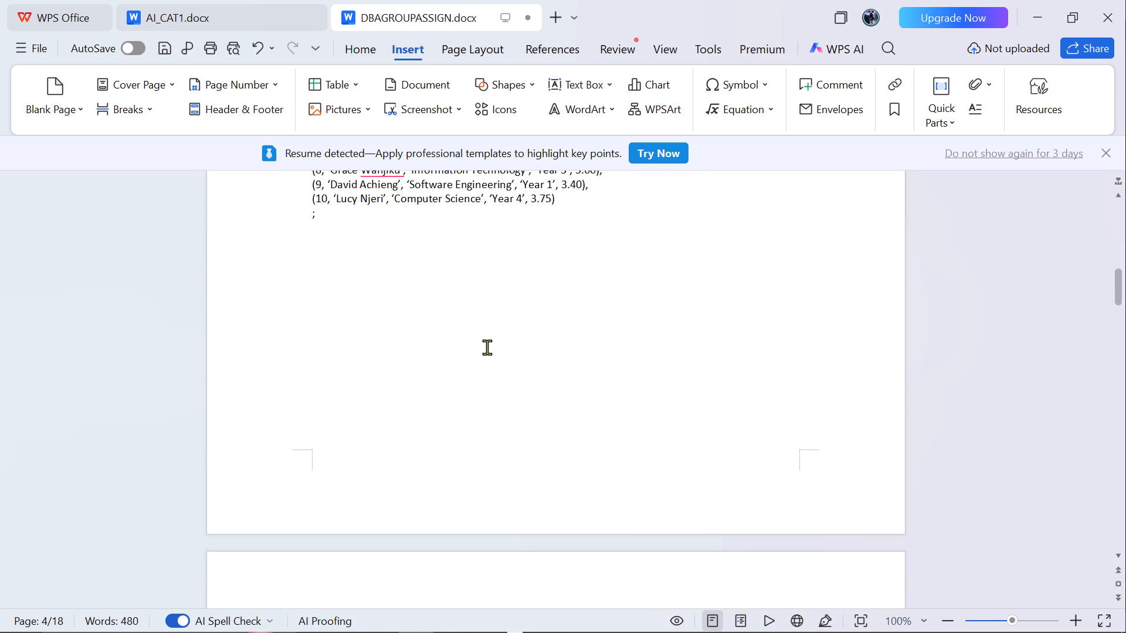
click(453, 316)
key(Return)
key(ctrl+v)
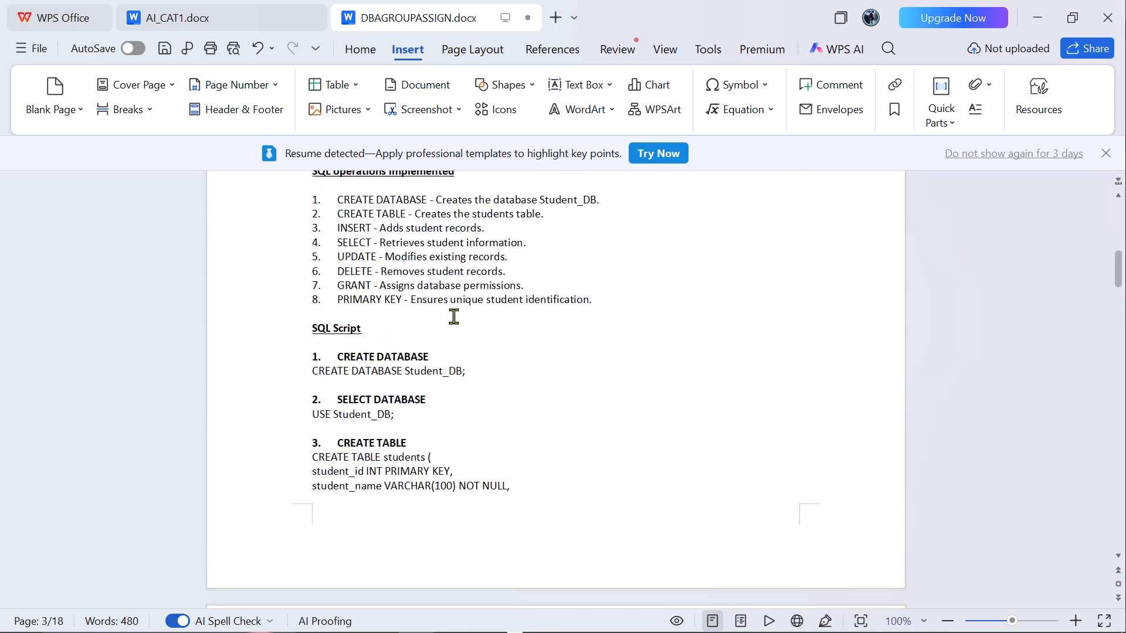
Move the screenshot of the ten-record INSERT query editor to a new line below its SQL code, above the executed statement's screenshot.
click(453, 316)
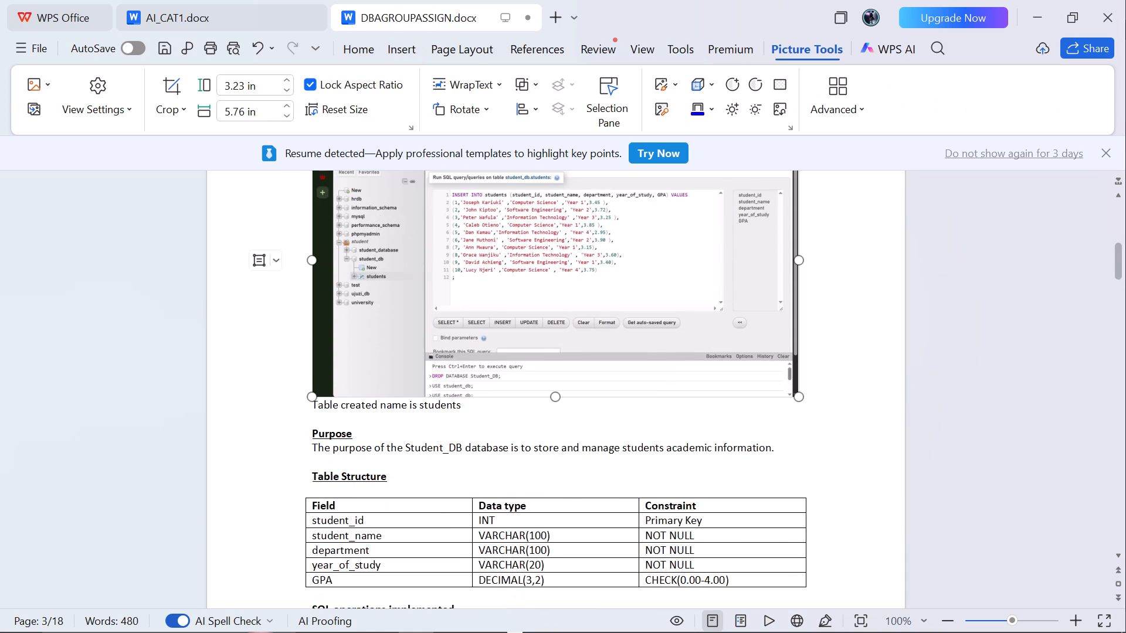
key(ctrl+x)
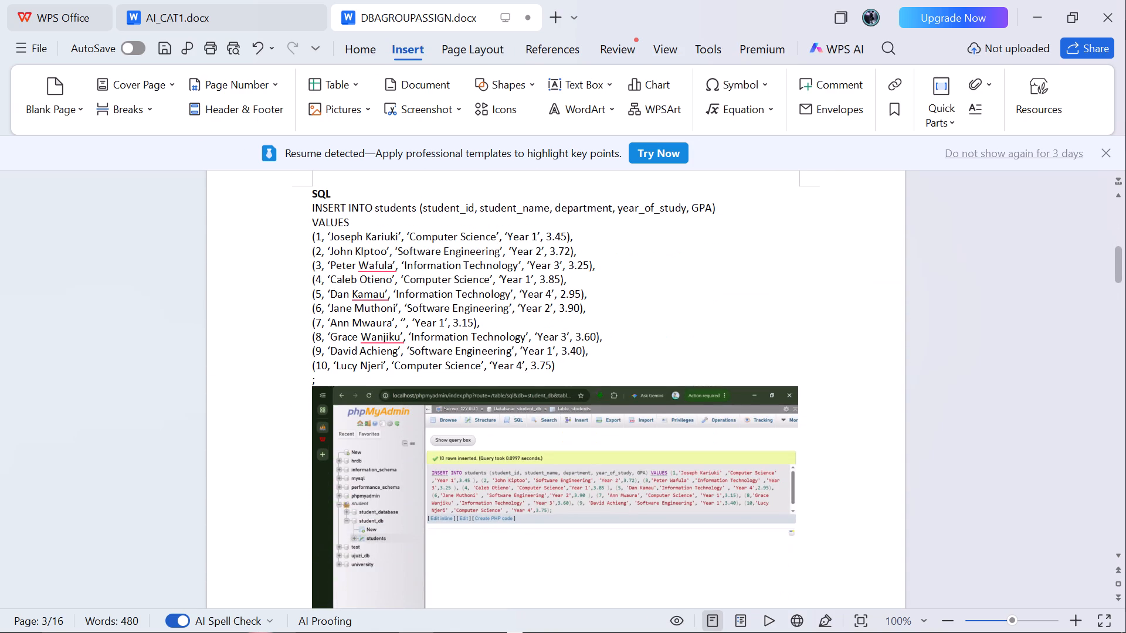
click(631, 360)
click(384, 376)
key(Return)
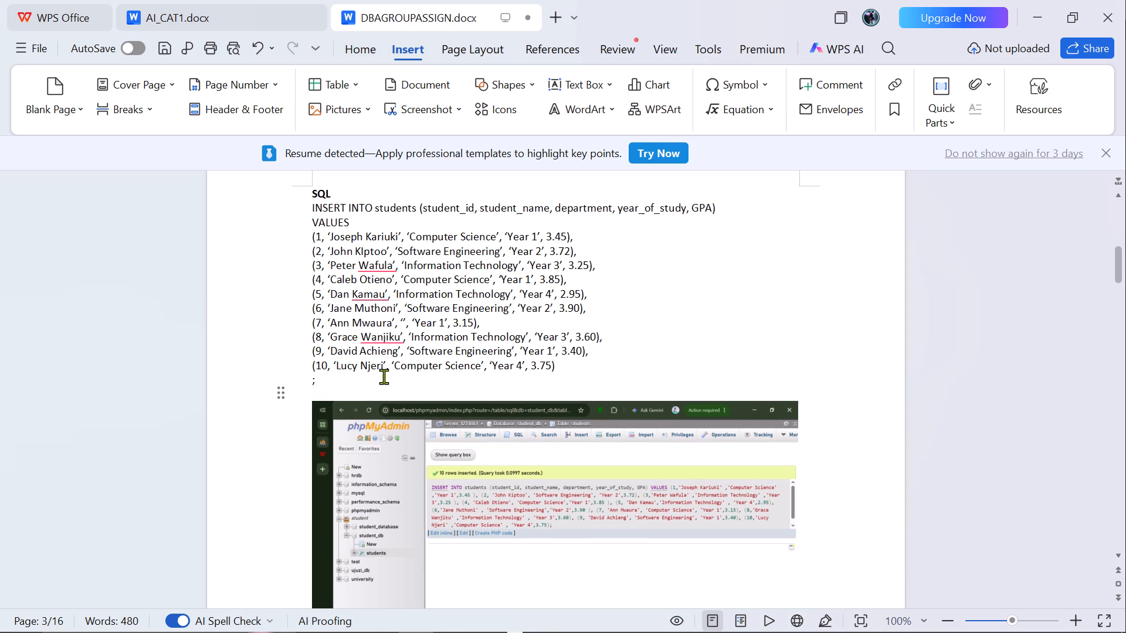
key(ctrl+v)
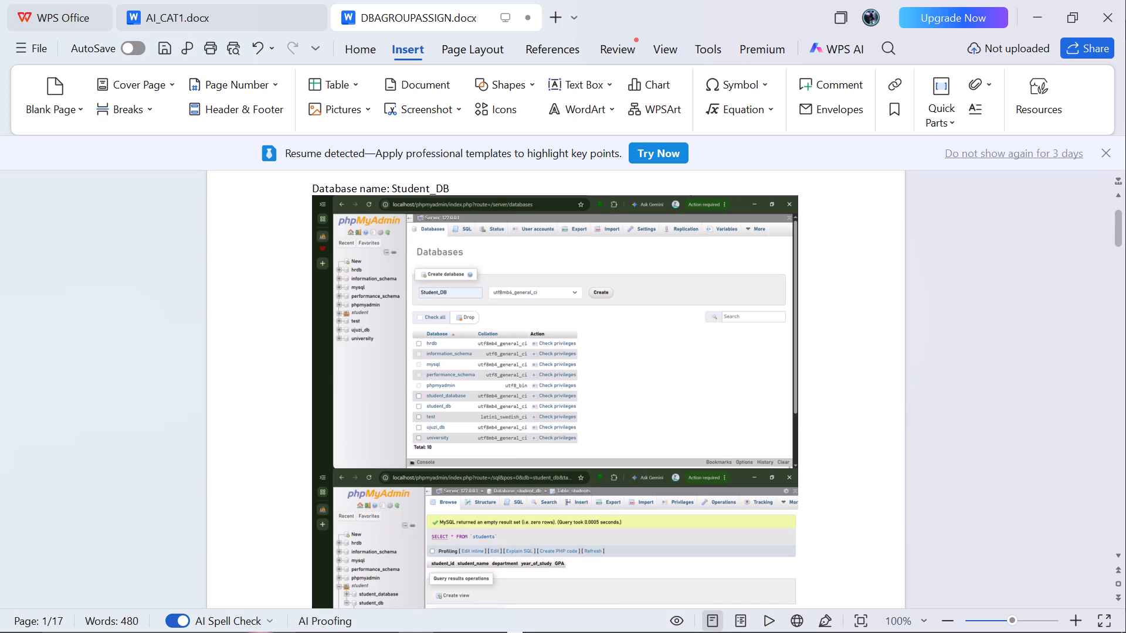
Move the screenshot of the Databases page with Student_DB entered to a new line below the CREATE DATABASE Student_DB; statement.
click(500, 405)
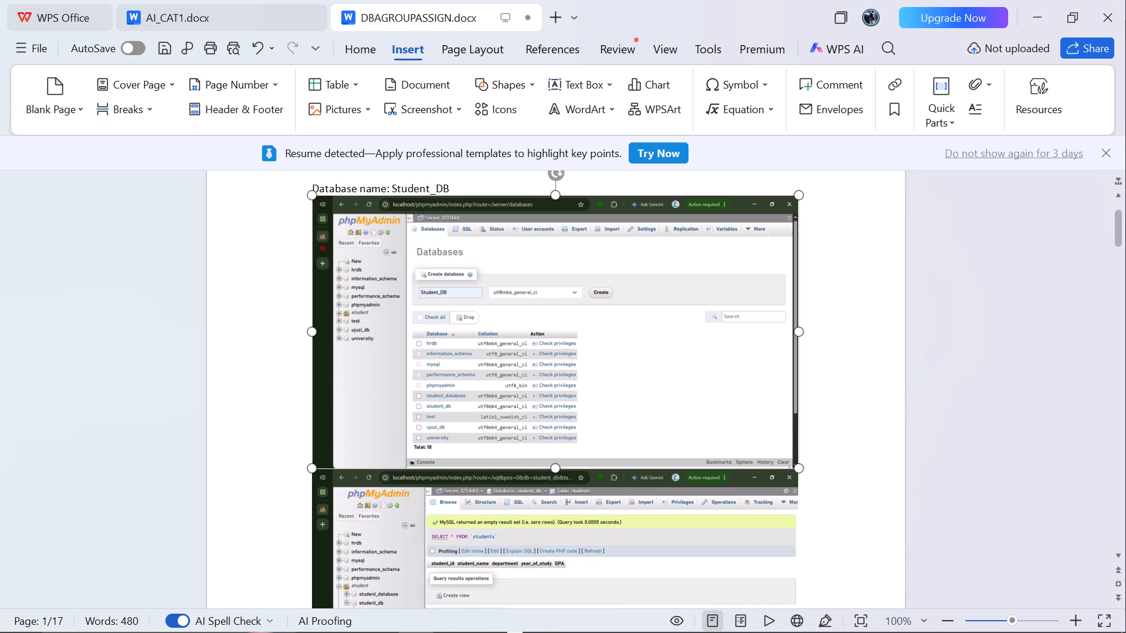
key(ctrl+x)
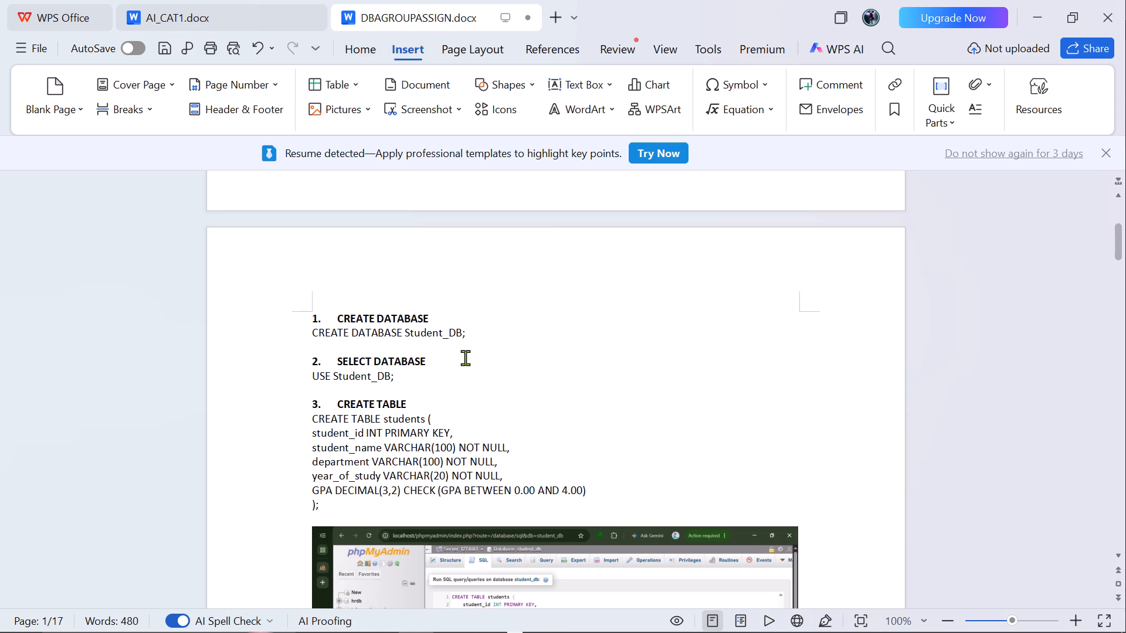
click(485, 336)
key(Return)
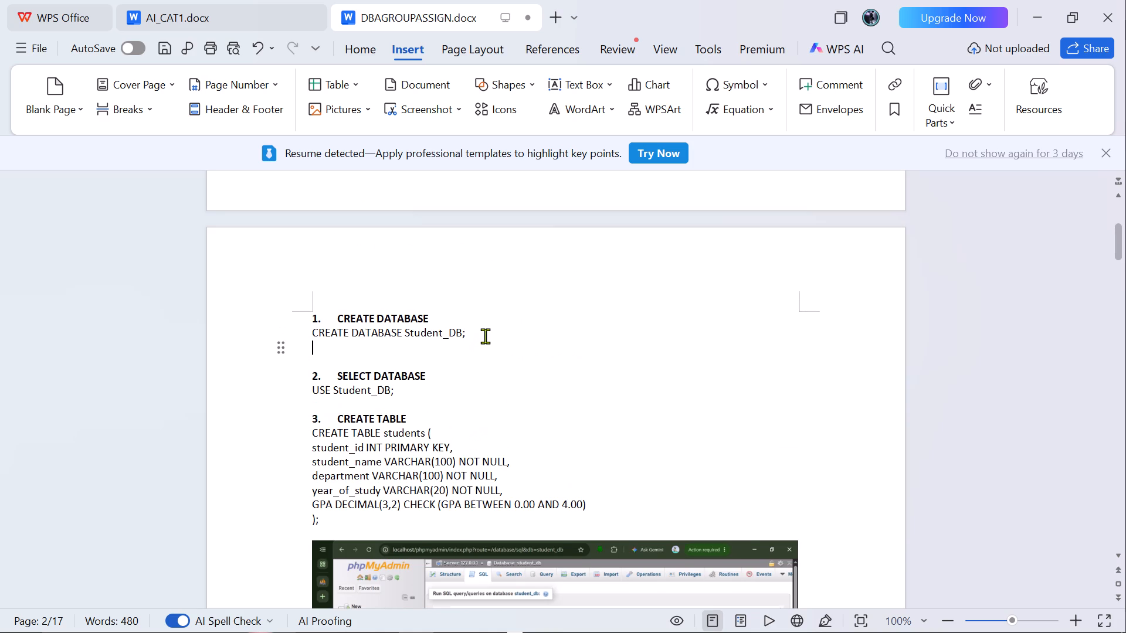
key(ctrl+v)
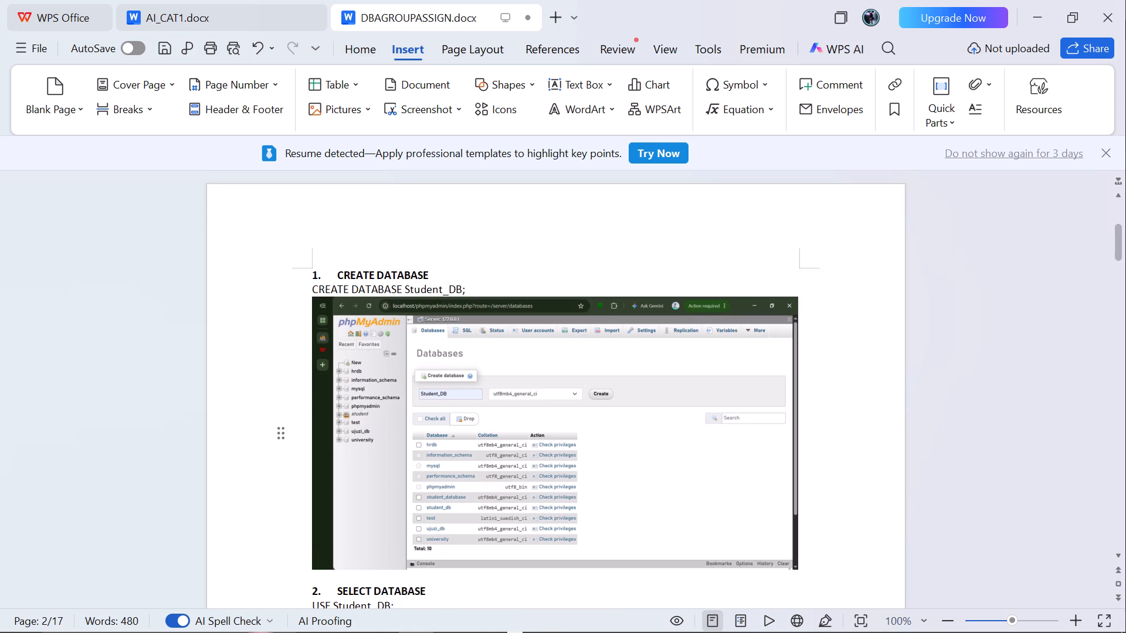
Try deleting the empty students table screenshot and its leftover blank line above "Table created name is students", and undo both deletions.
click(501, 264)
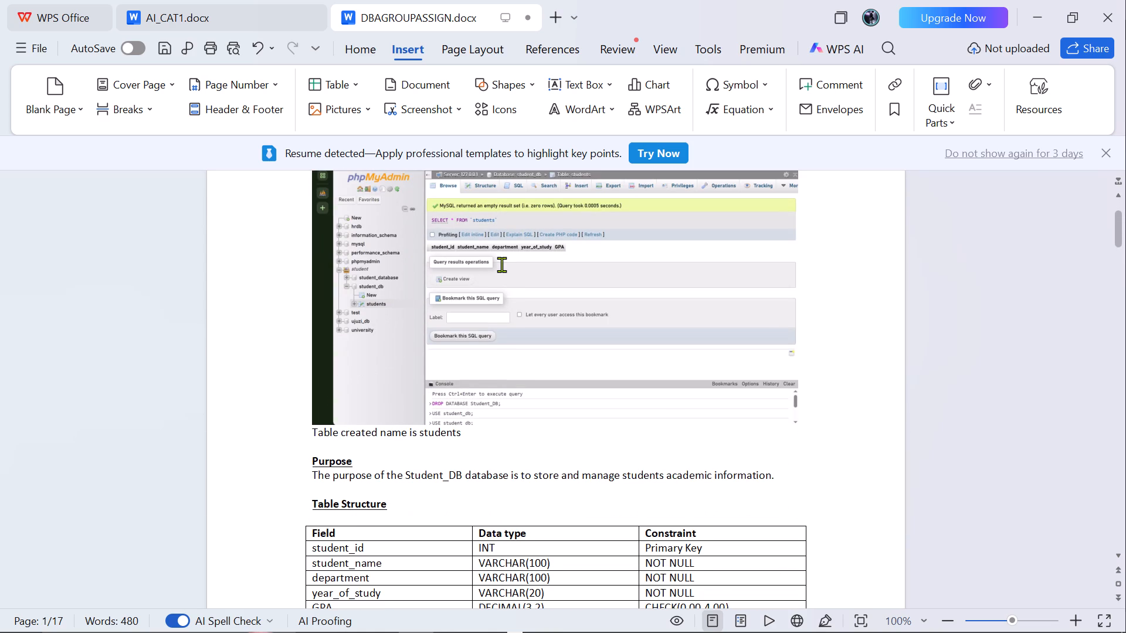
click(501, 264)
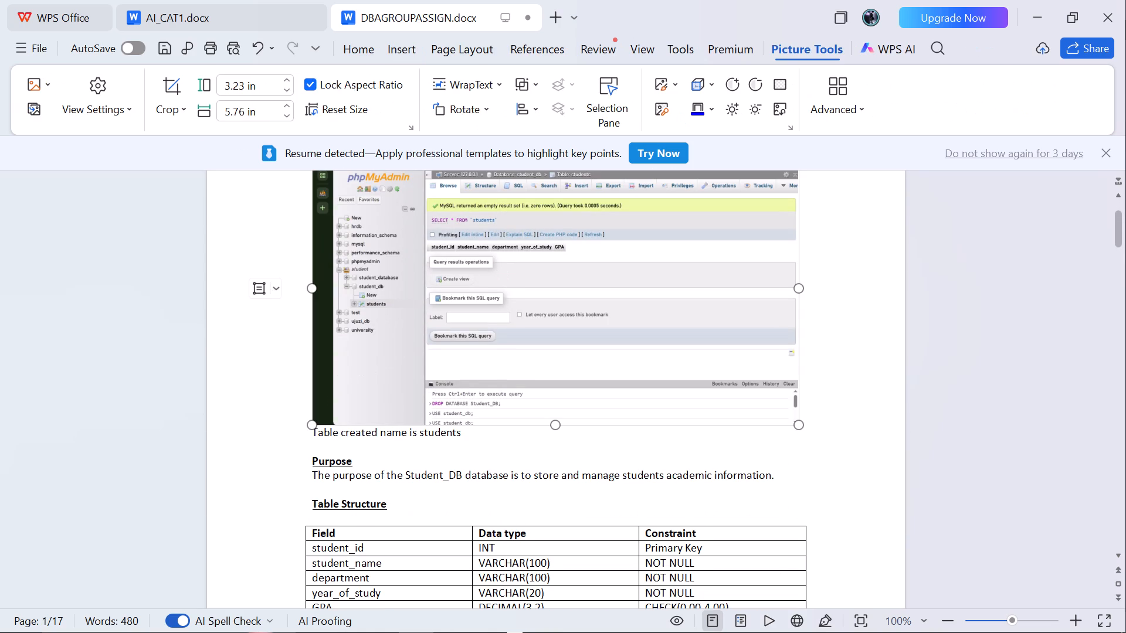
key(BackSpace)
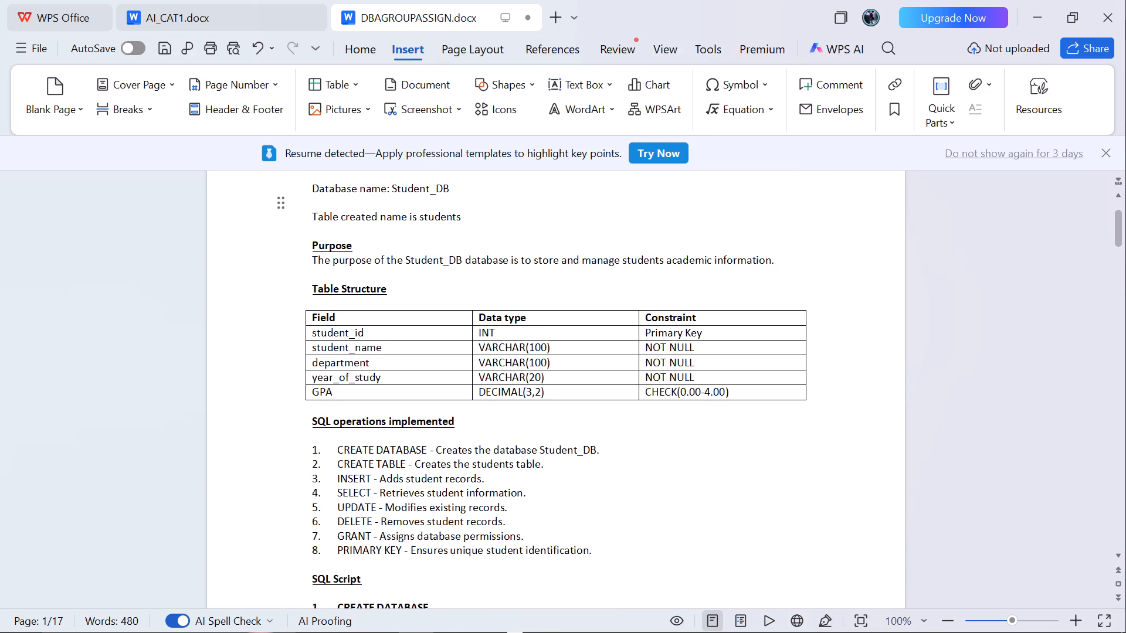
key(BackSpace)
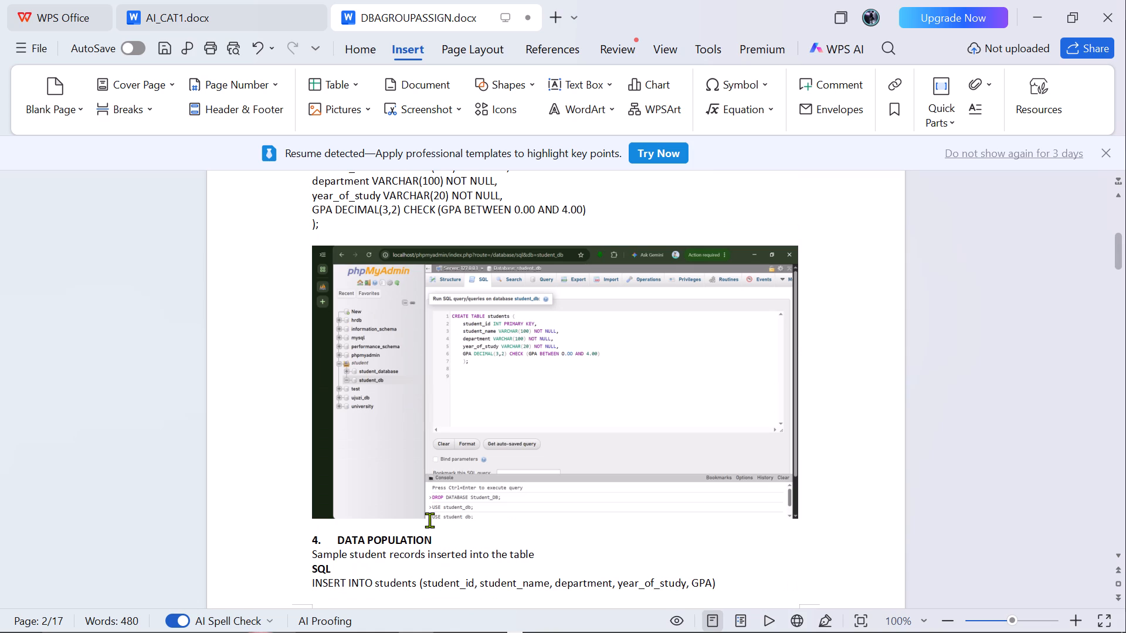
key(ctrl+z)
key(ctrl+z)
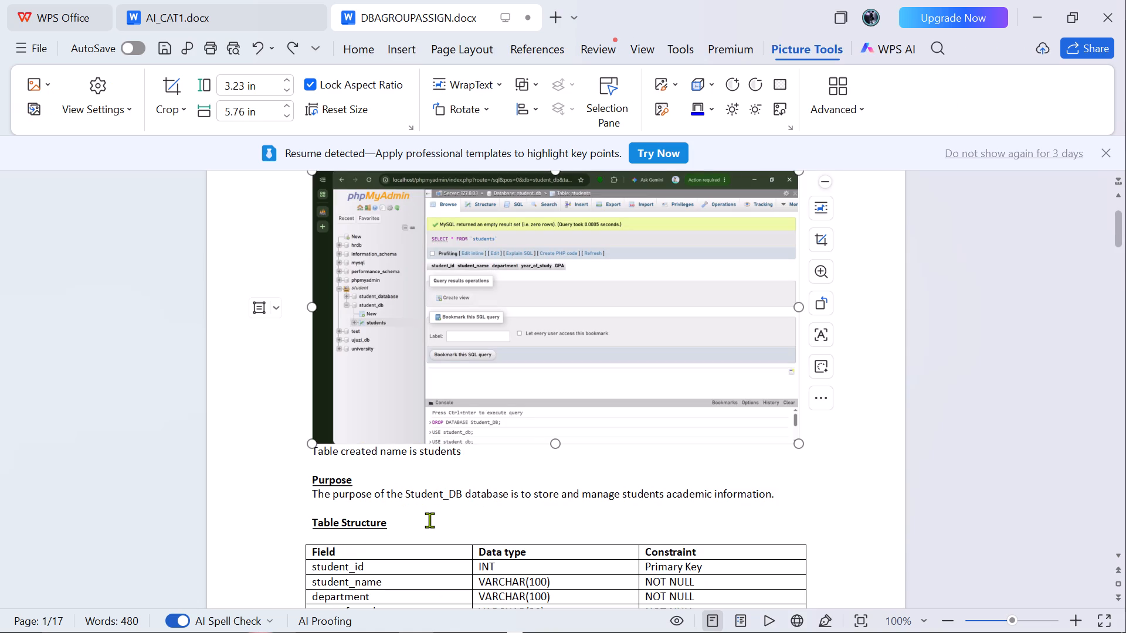
Move the empty students table screenshot to a new line below the CREATE TABLE editor screenshot, removing the blank line left at its old place.
click(427, 377)
key(ctrl+x)
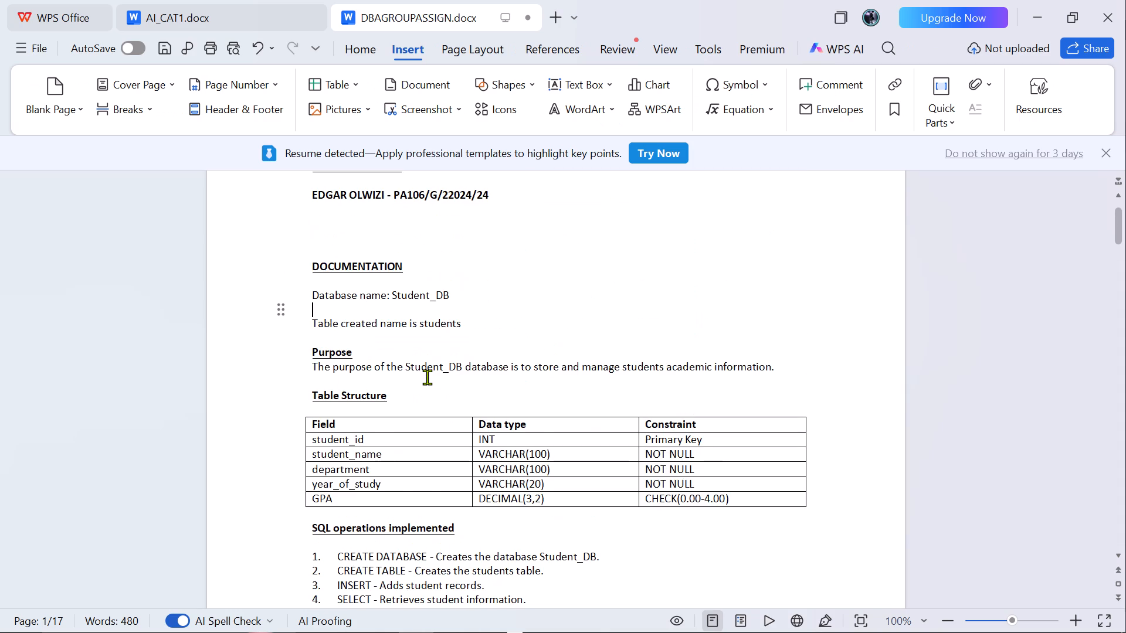
key(BackSpace)
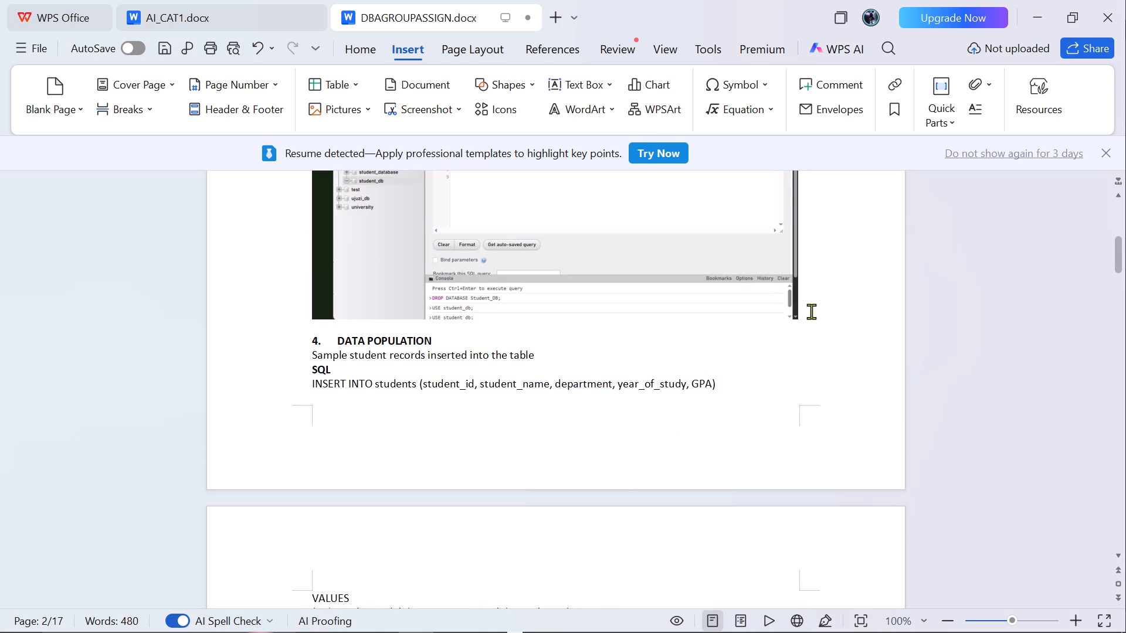
click(811, 312)
key(Return)
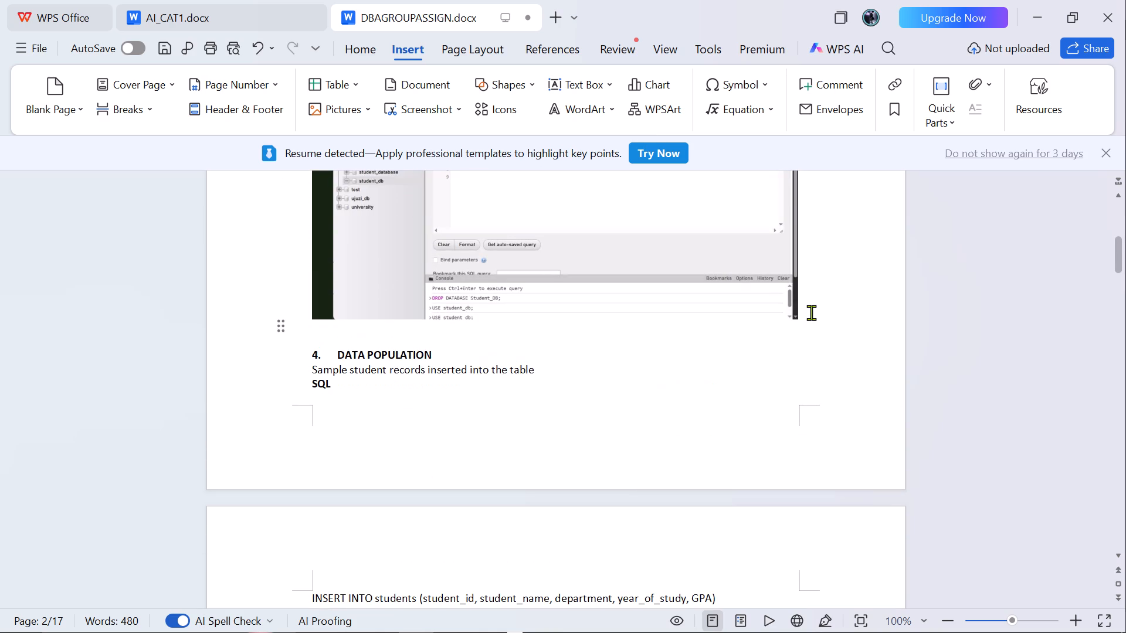
key(ctrl+v)
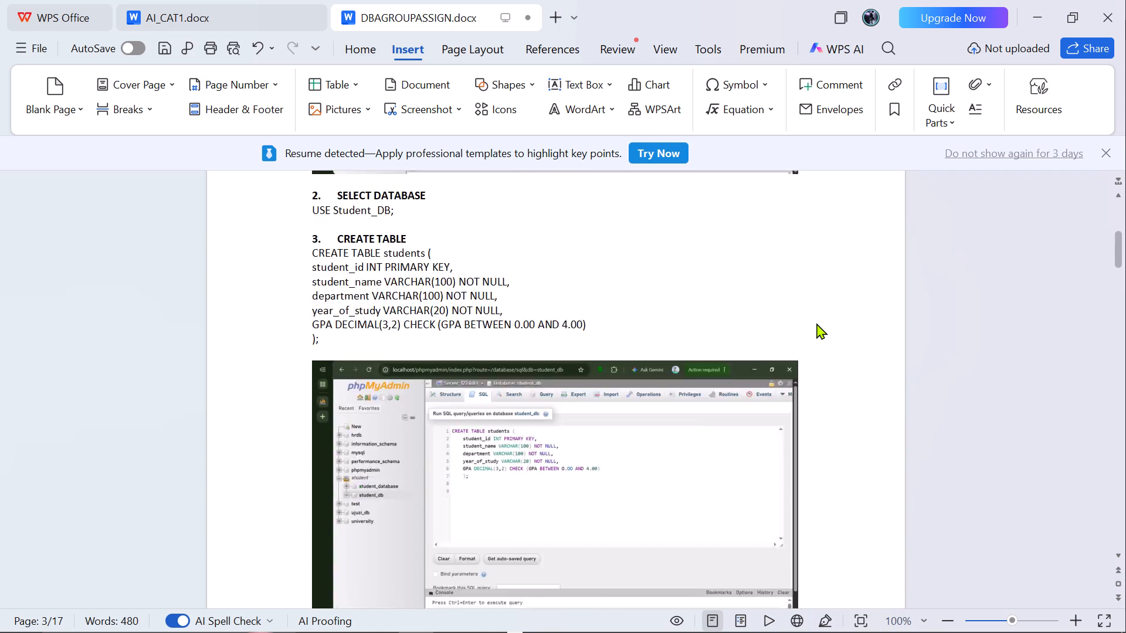
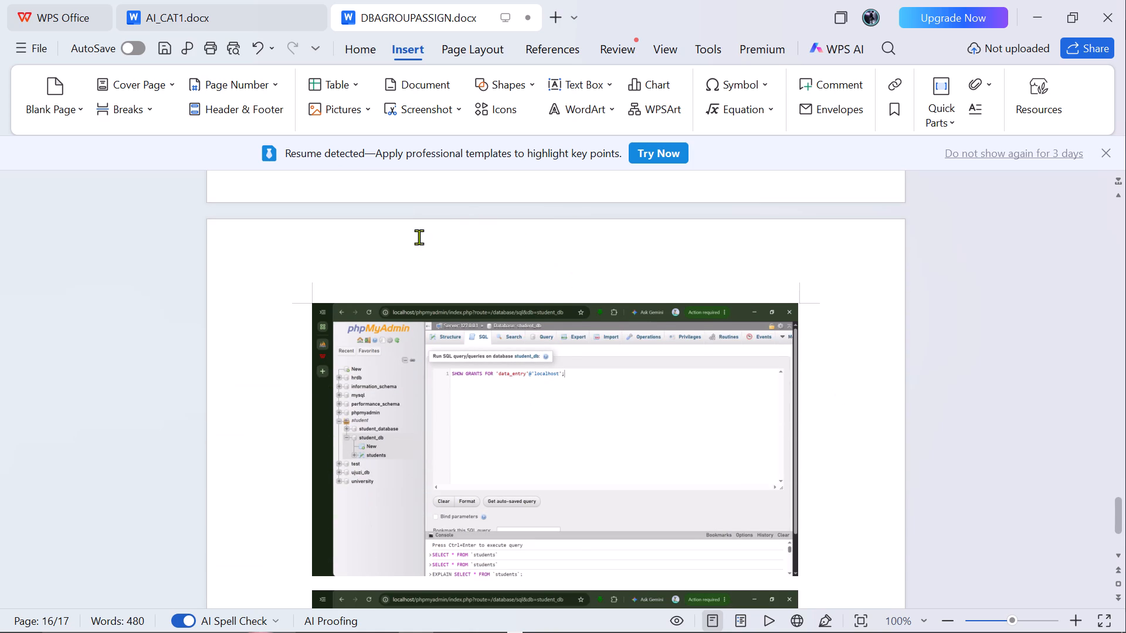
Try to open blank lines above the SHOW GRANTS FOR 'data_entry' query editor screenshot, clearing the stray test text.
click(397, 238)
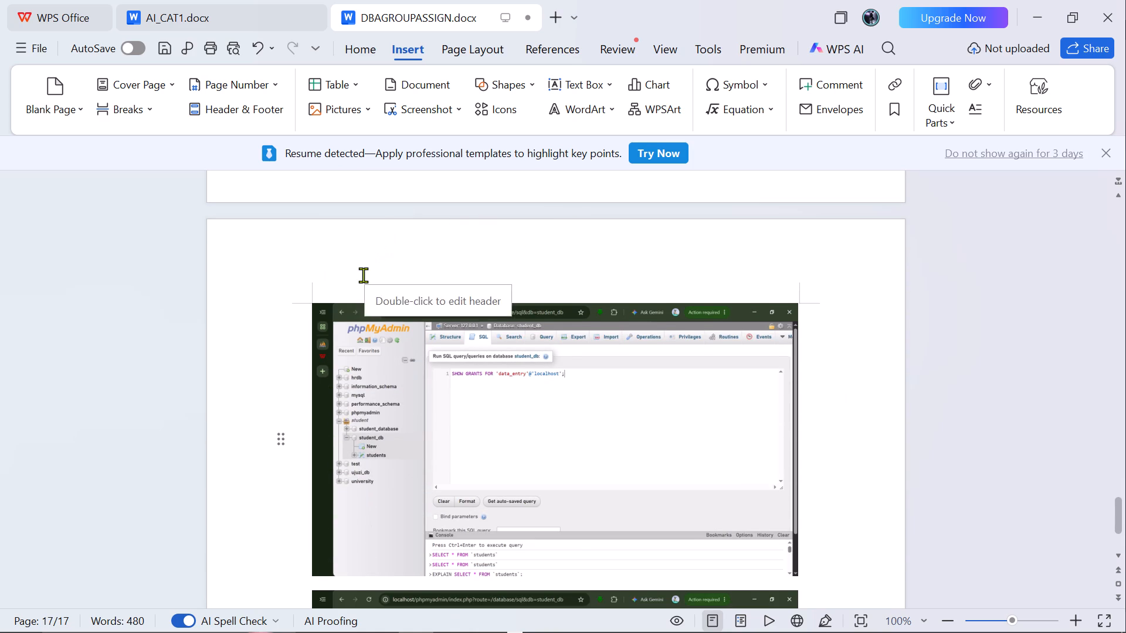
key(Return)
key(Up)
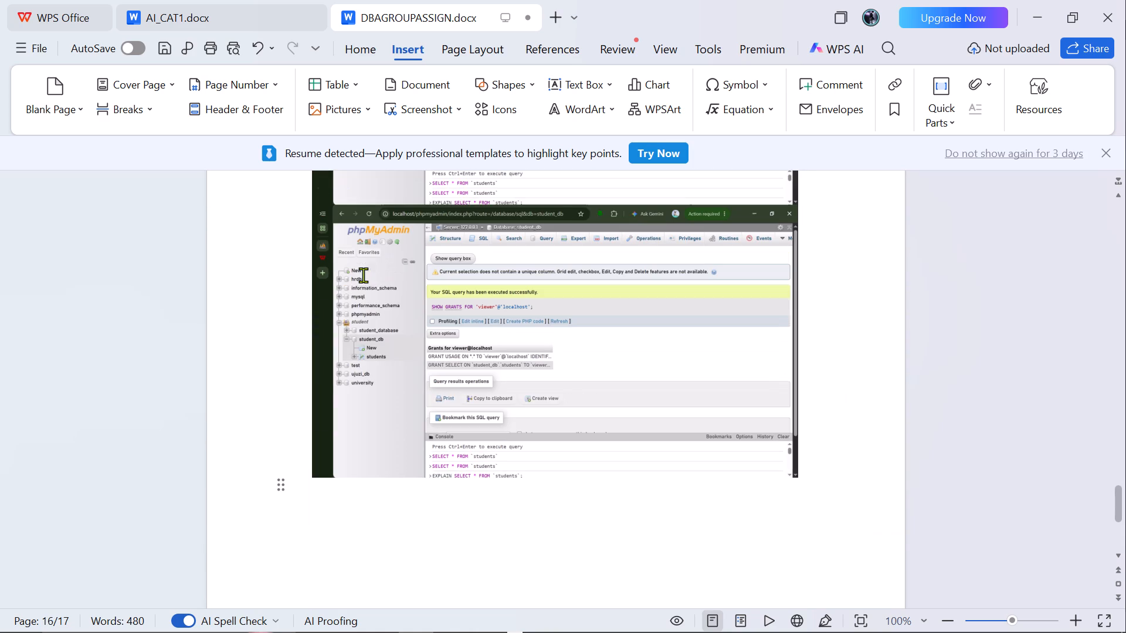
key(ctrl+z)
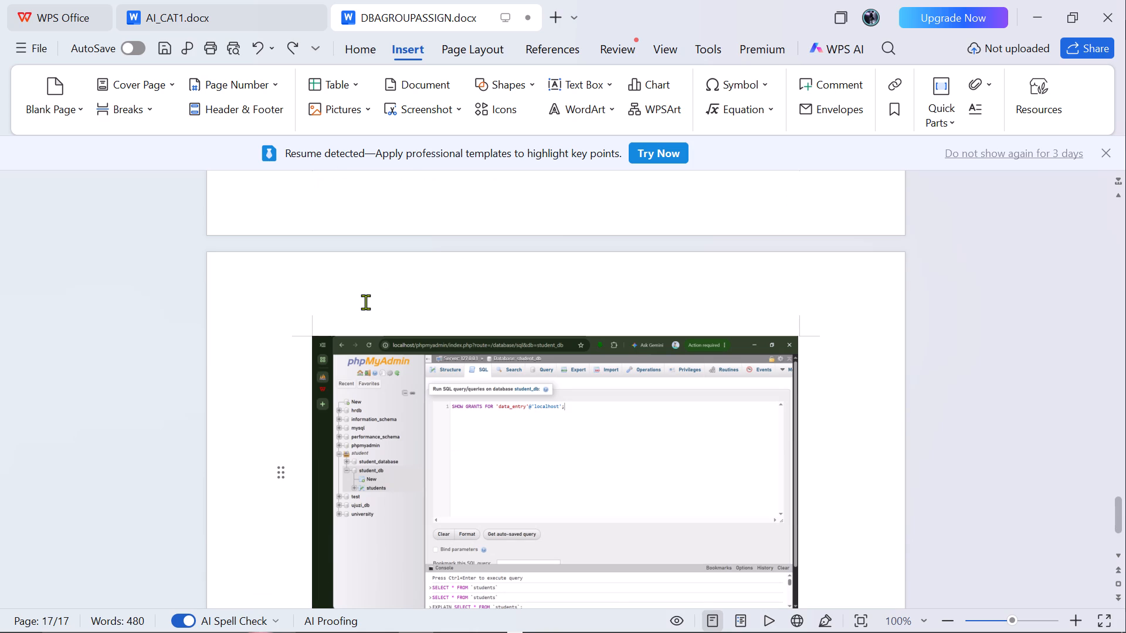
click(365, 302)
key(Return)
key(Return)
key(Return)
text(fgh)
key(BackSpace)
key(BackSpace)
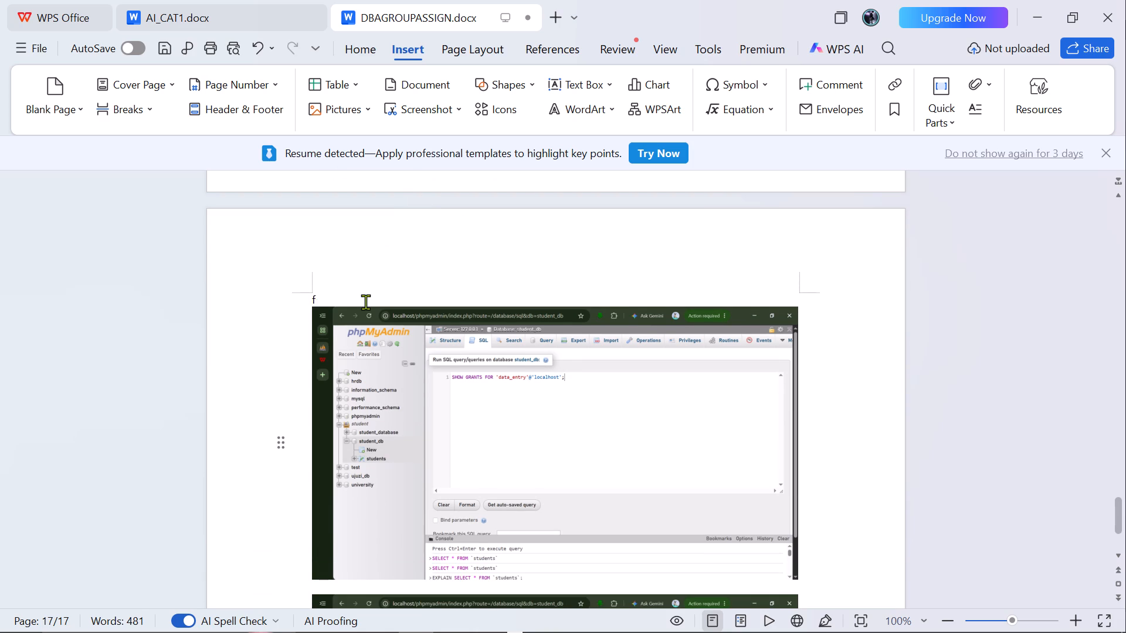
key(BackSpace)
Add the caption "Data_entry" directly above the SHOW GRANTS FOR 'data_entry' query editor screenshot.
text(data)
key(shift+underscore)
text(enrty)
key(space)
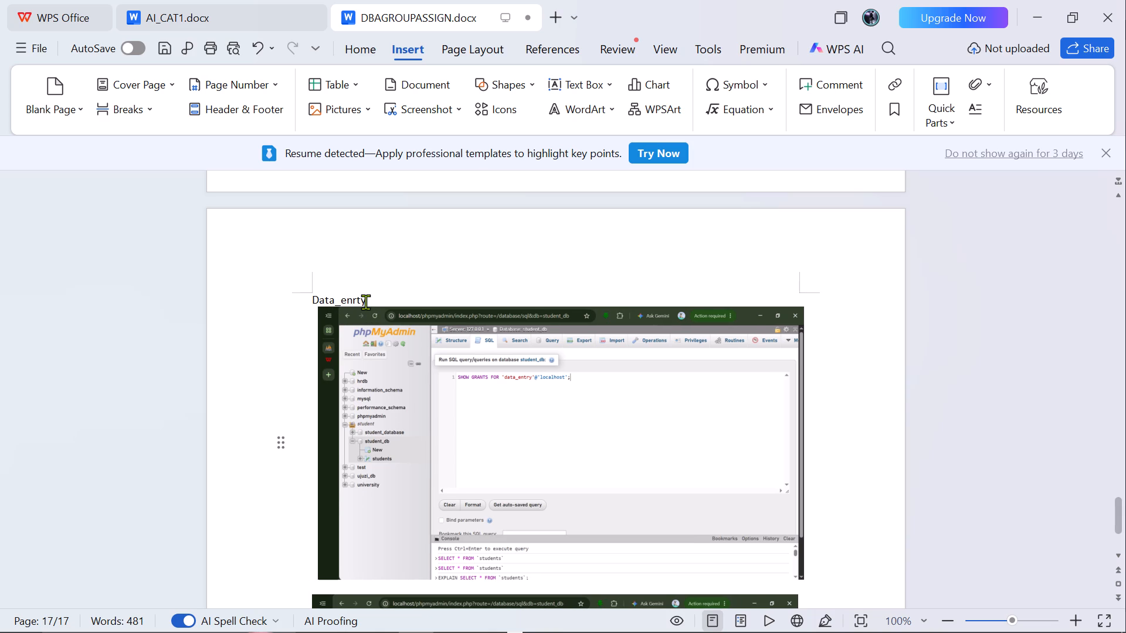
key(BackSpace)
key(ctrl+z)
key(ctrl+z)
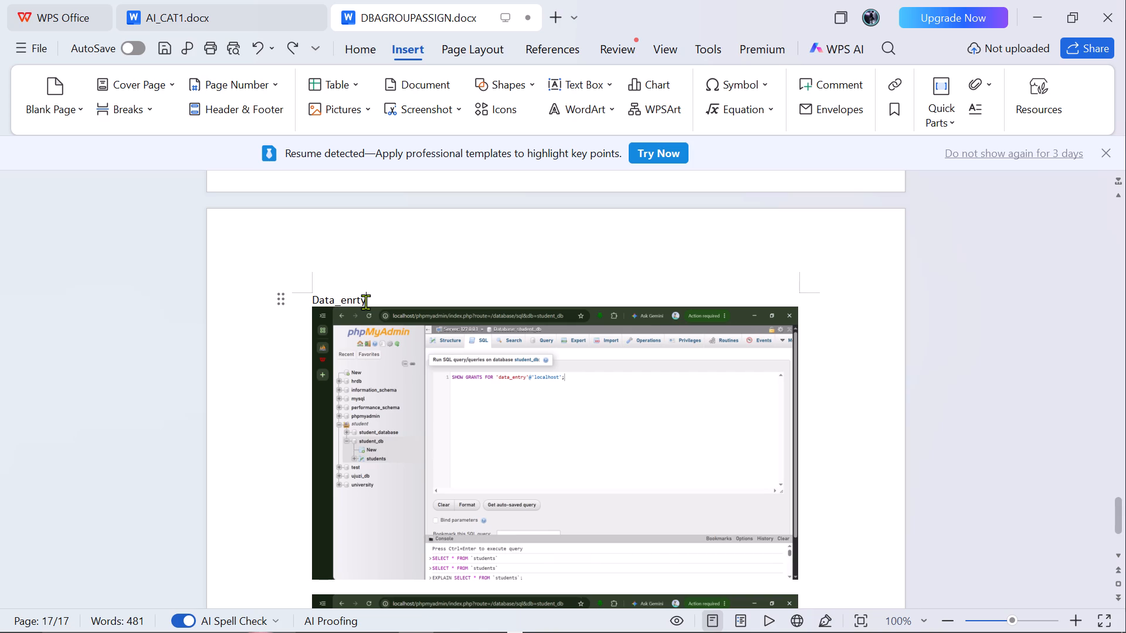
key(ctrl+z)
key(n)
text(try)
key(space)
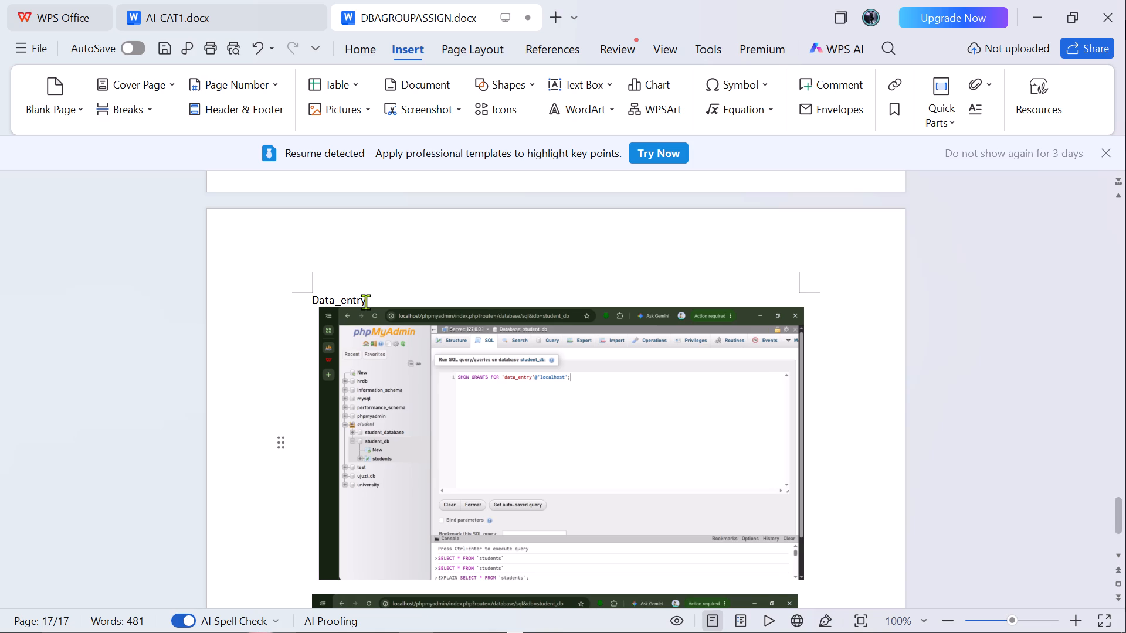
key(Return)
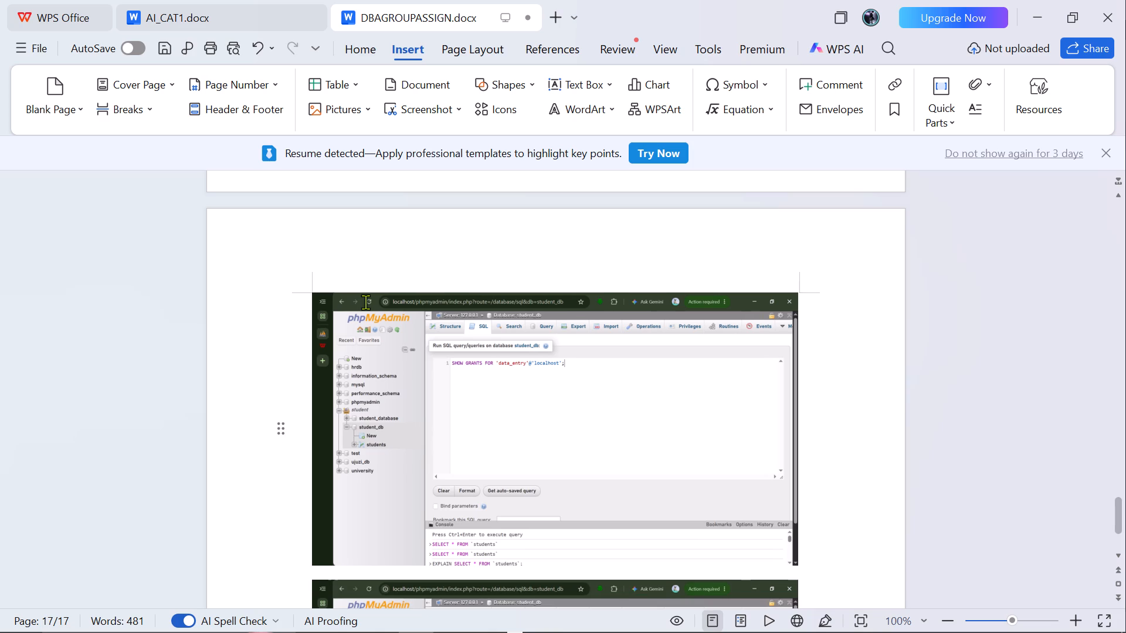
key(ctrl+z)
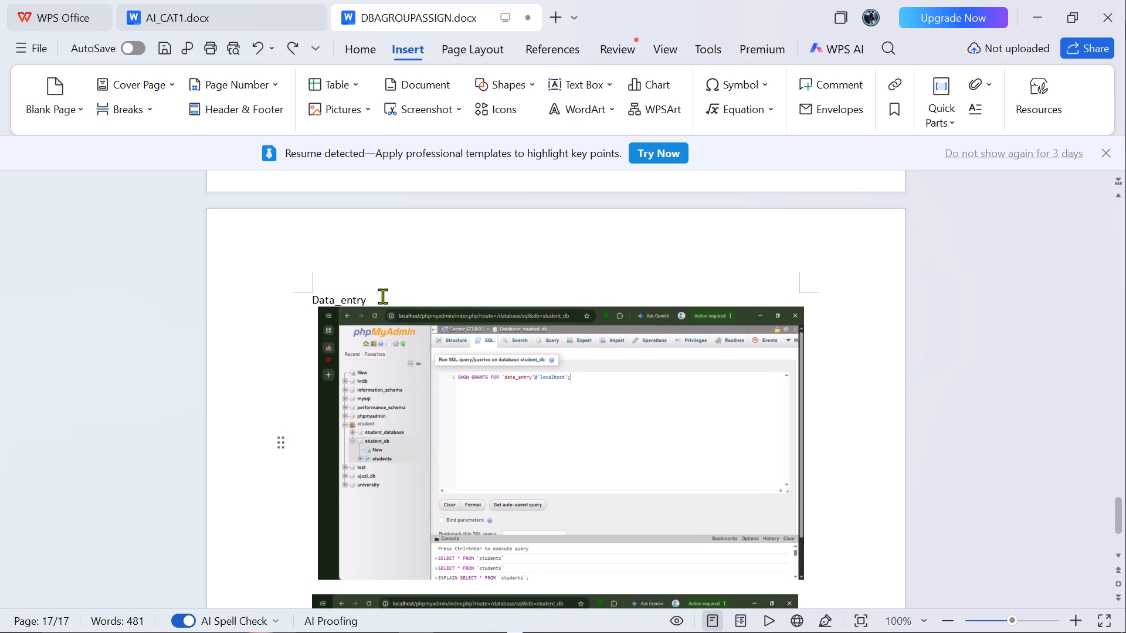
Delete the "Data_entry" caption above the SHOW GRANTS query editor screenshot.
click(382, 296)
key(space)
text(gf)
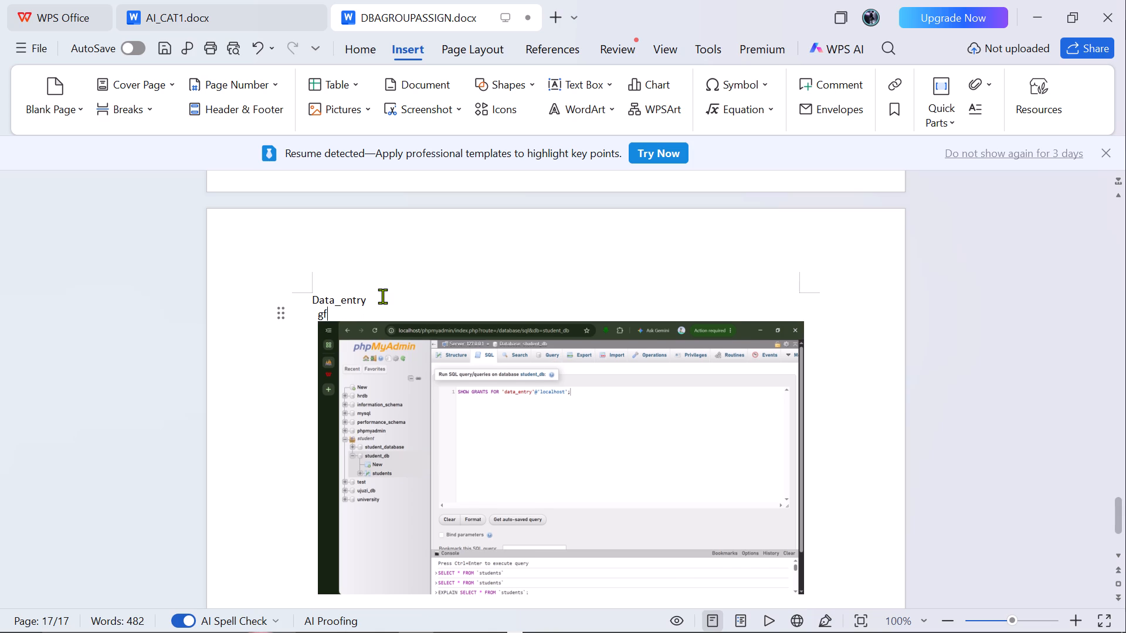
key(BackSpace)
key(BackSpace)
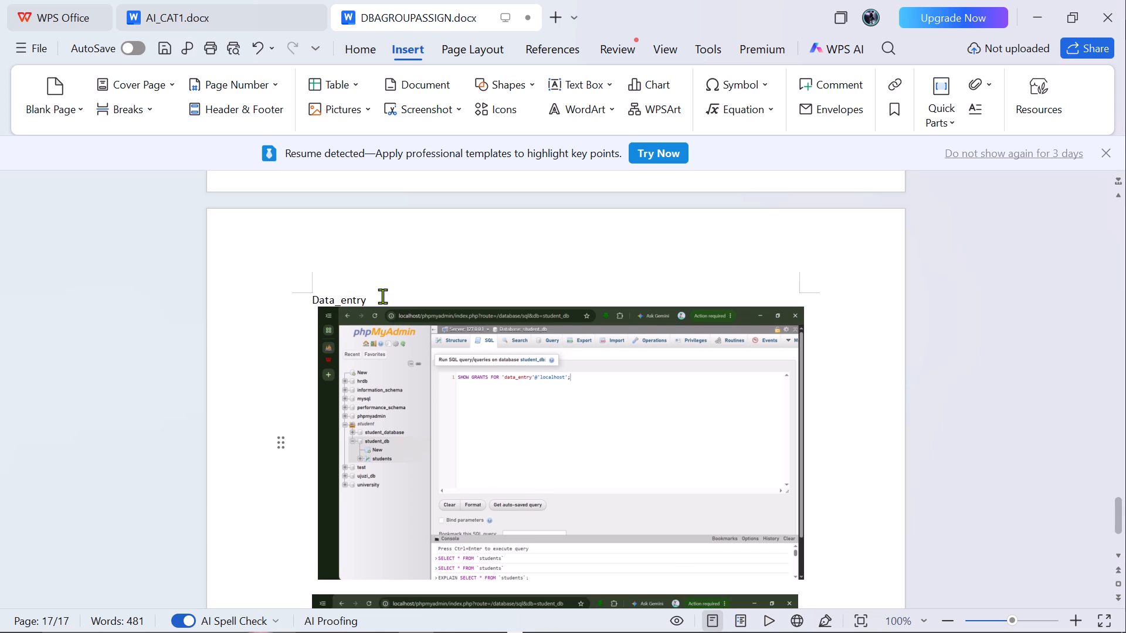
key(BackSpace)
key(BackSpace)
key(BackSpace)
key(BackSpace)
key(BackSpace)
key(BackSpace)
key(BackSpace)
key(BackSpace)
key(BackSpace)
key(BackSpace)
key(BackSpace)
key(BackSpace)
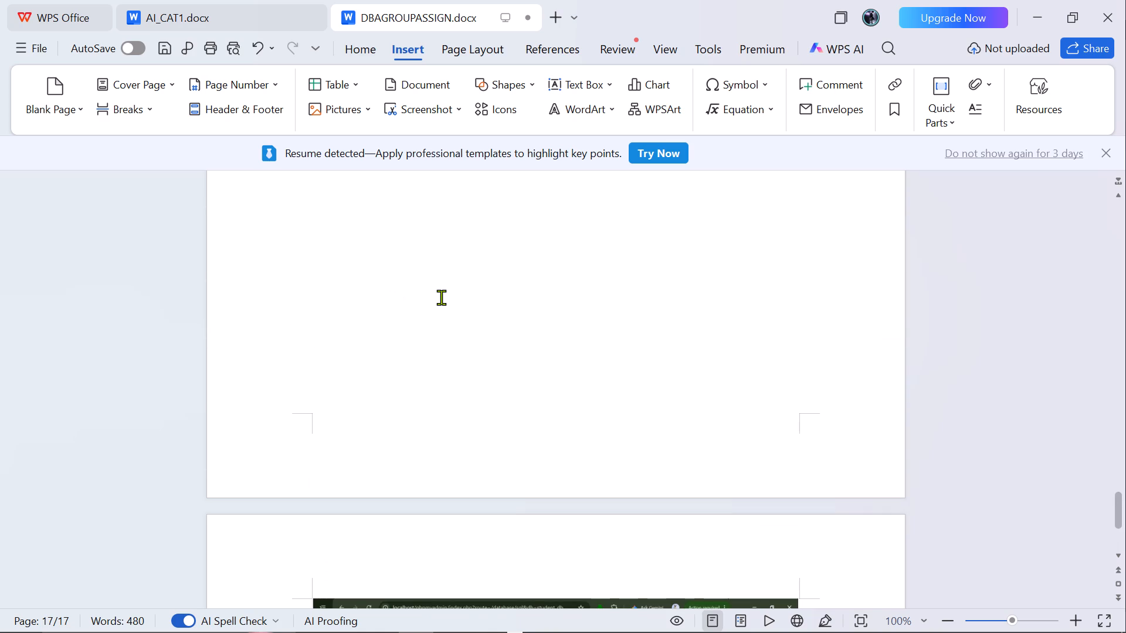
Copy the SQL heading and its SHOW GRANTS FOR 'viewer' statement from "Viewing user permissions" to below the viewer grants result screenshot.
click(441, 297)
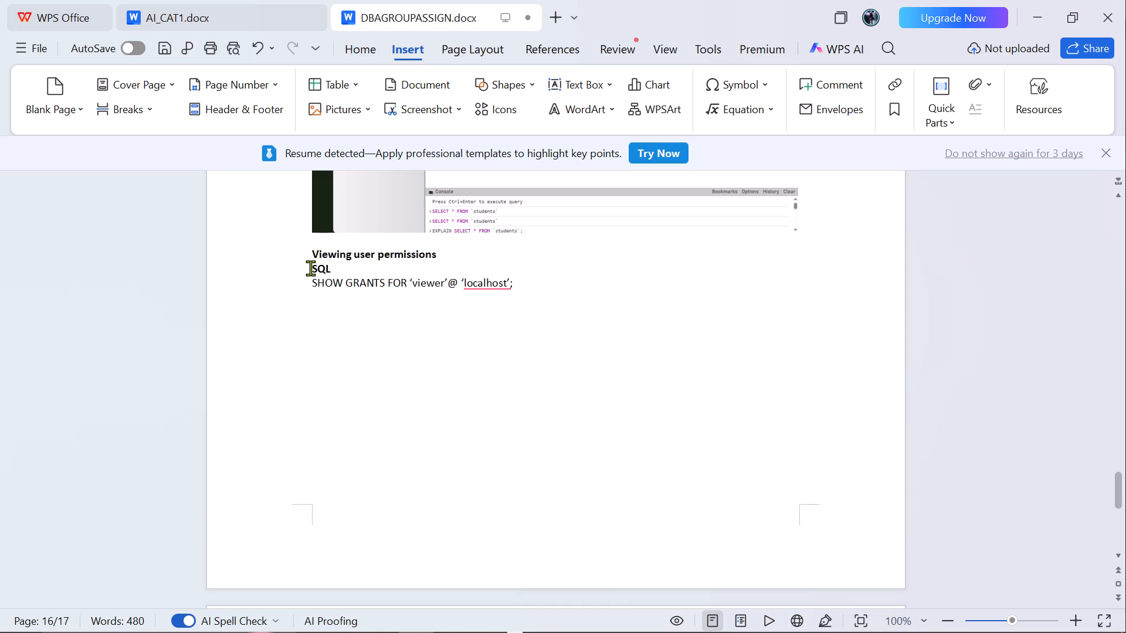
drag(310, 268, 524, 292)
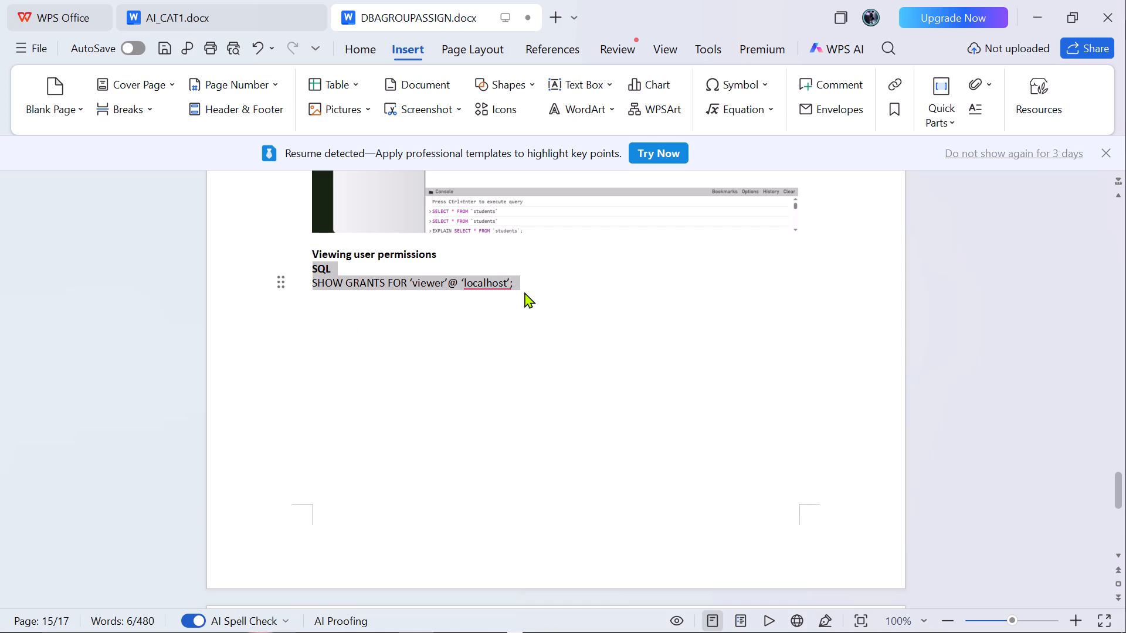
key(ctrl+c)
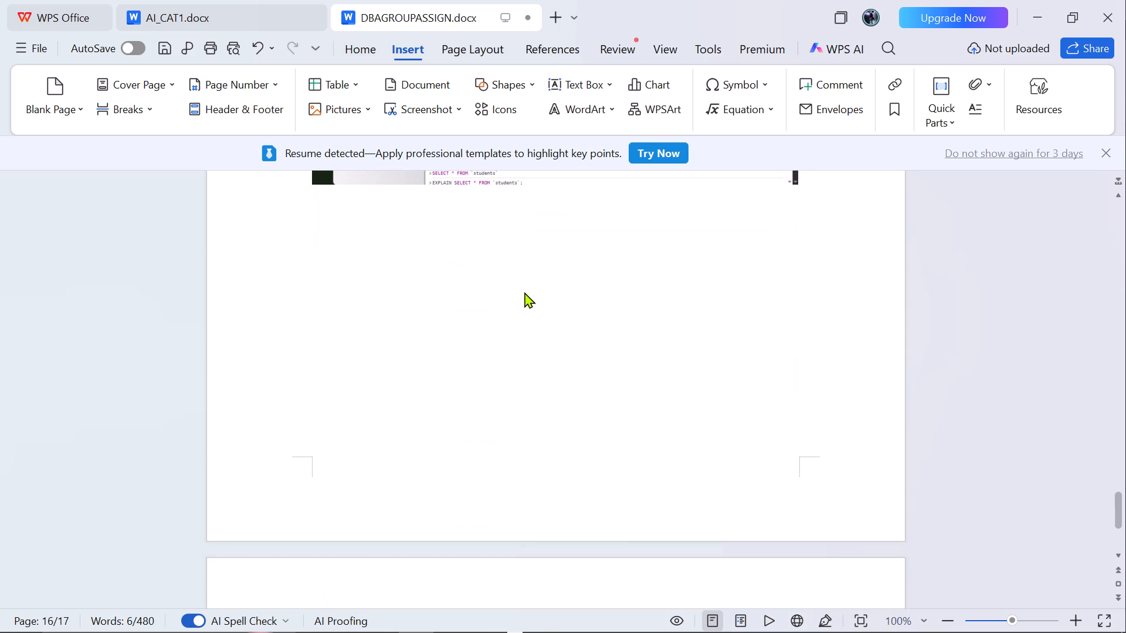
click(389, 267)
key(ctrl+v)
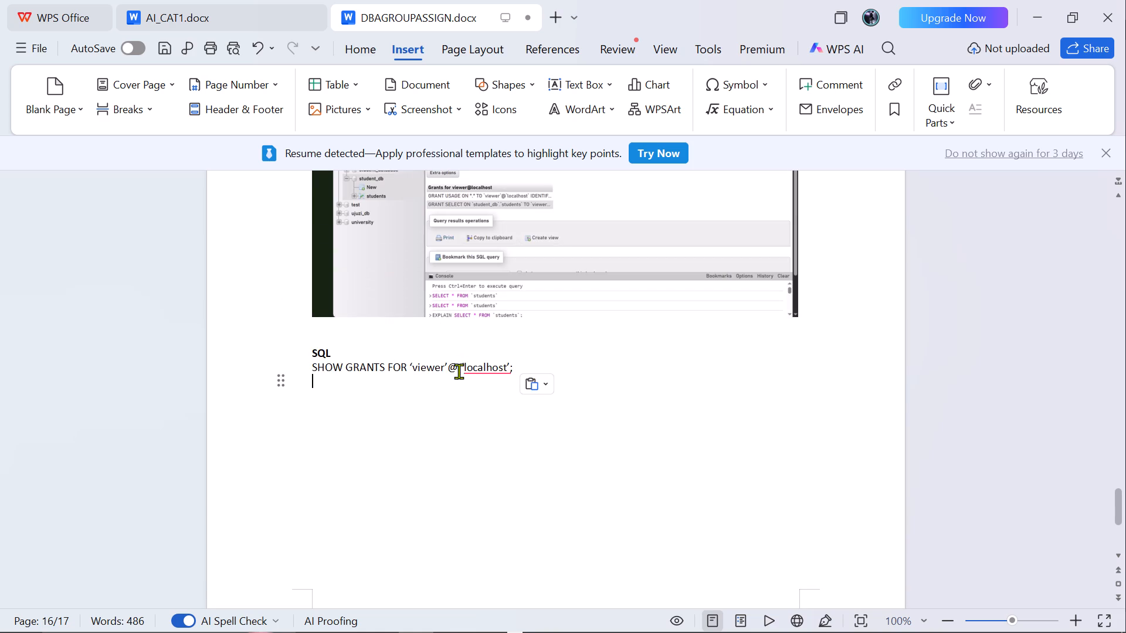
Change the user name in the copied SHOW GRANTS statement to data_entry.
click(445, 366)
key(BackSpace)
key(BackSpace)
key(BackSpace)
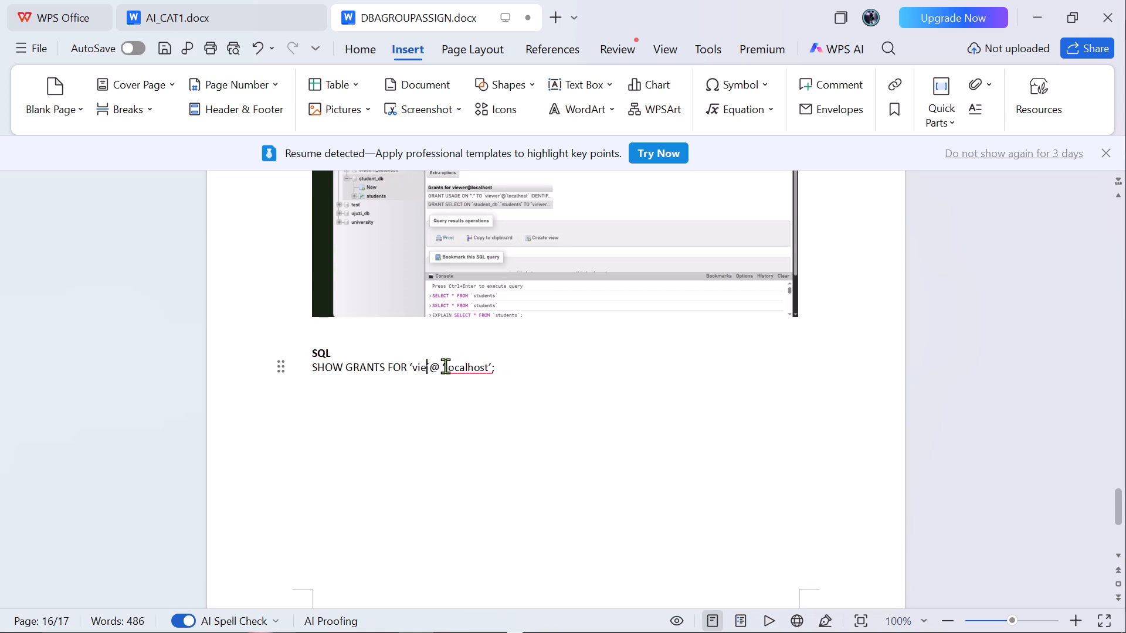
key(BackSpace)
key(BackSpace)
key(BackSpace)
text(data)
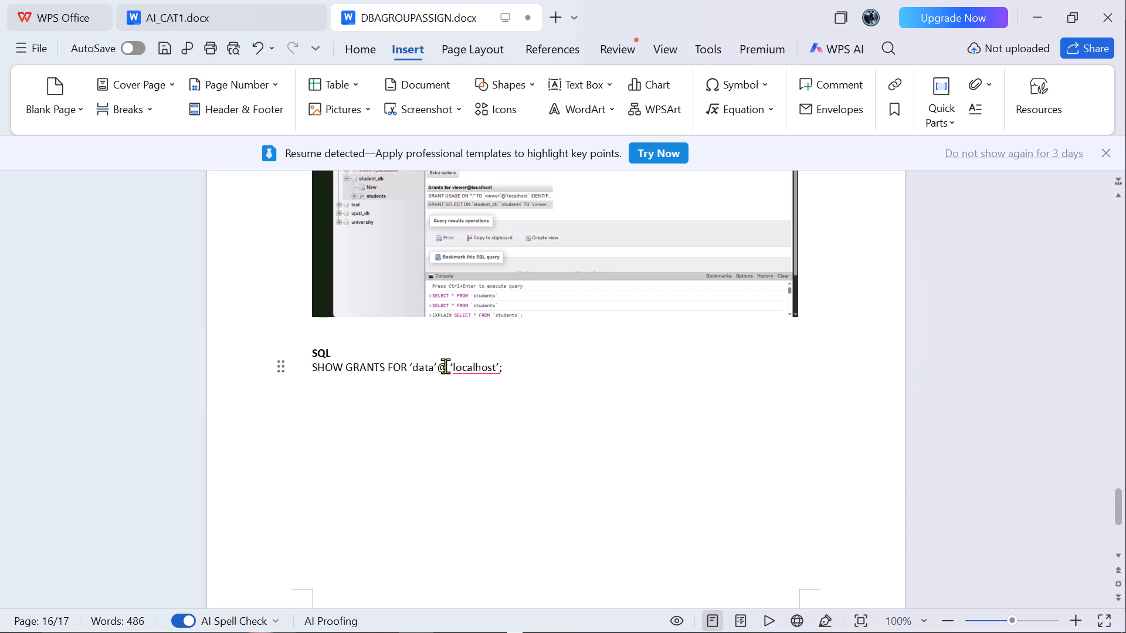
text(_entry)
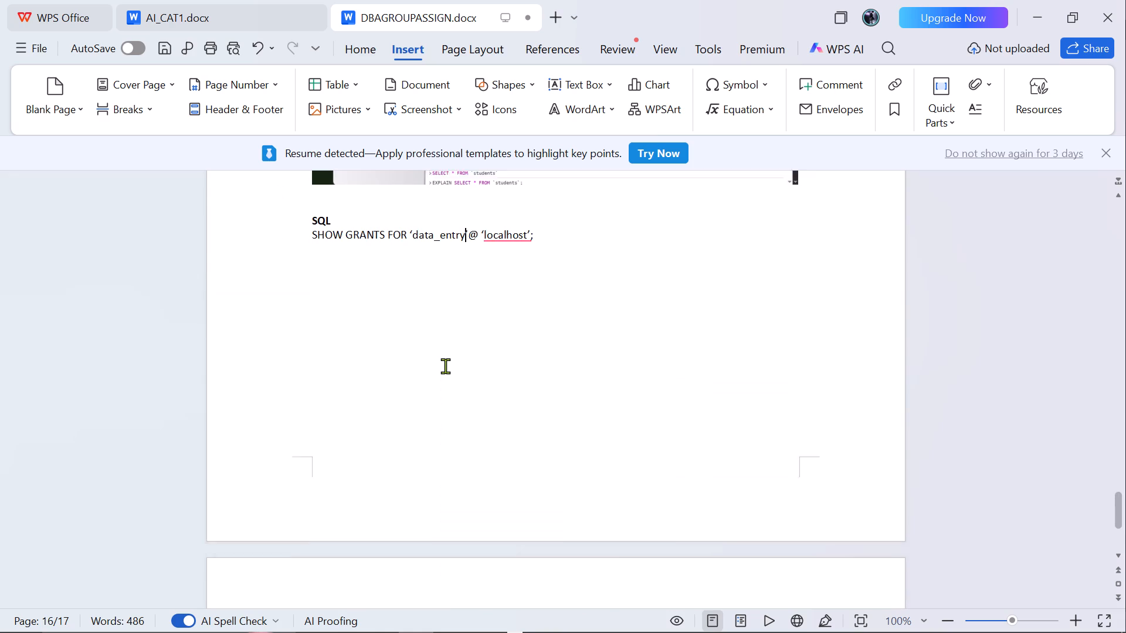
Save the group assignment document.
key(ctrl+s)
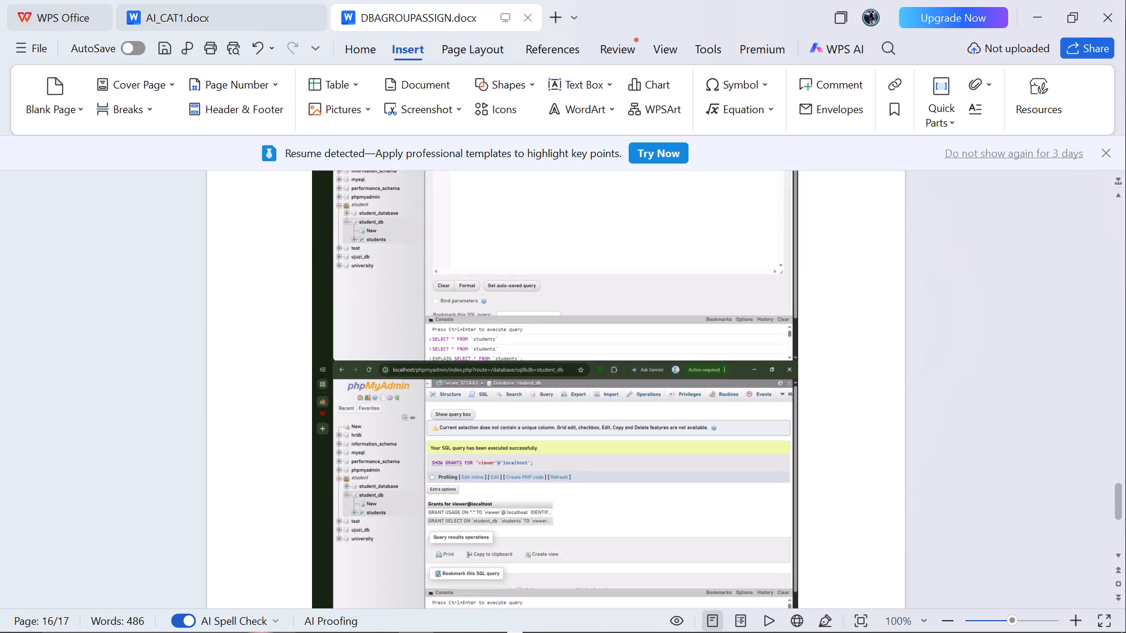
key(ctrl+s)
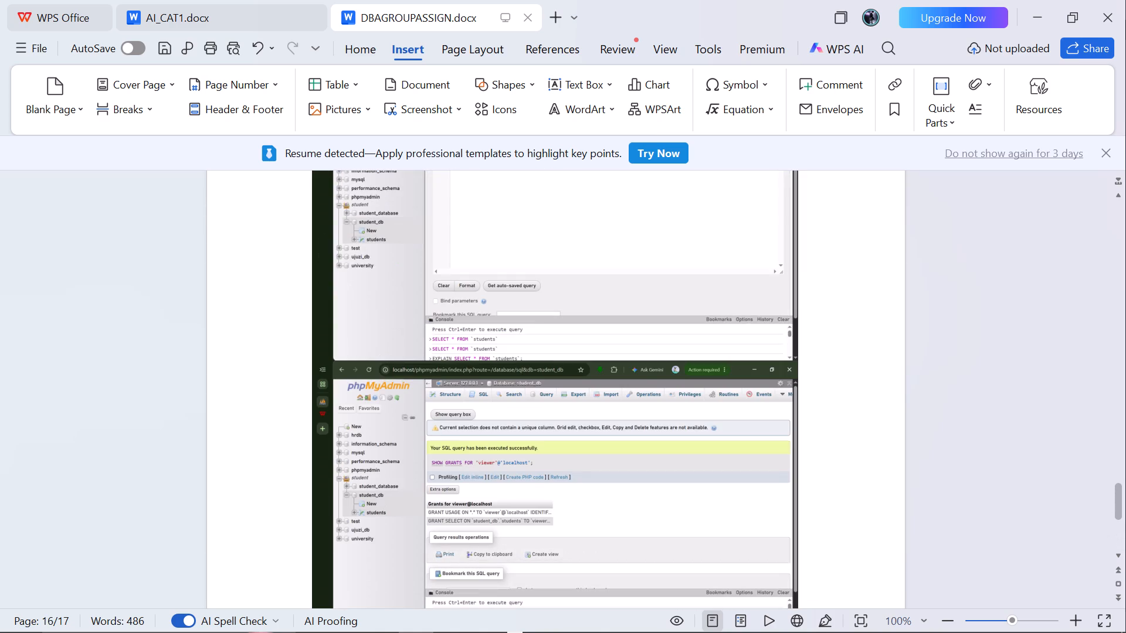